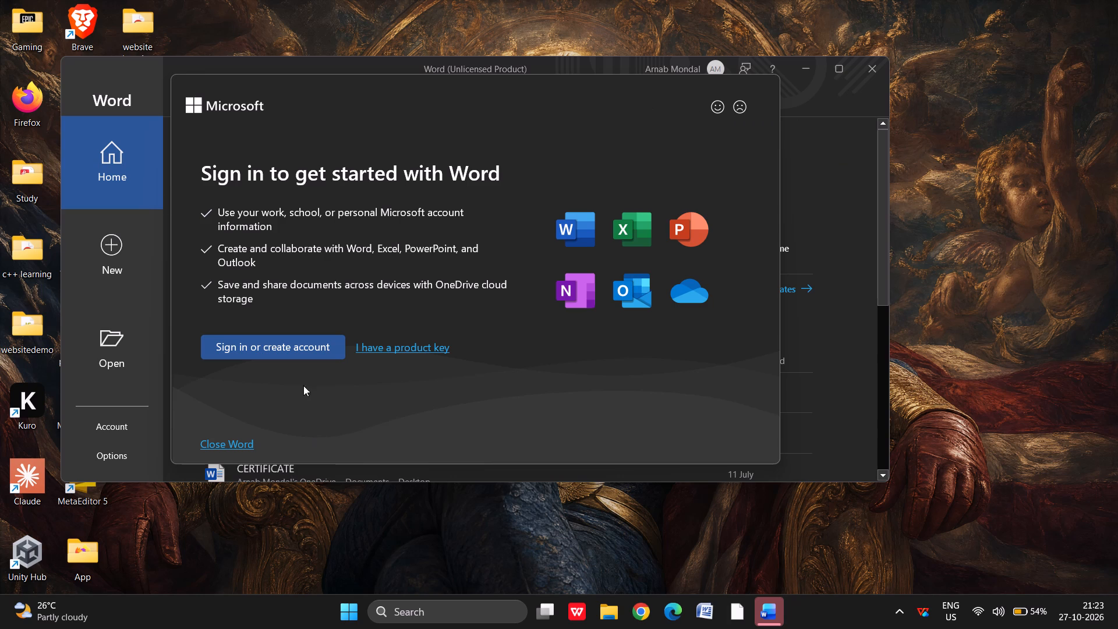
# Start signing in to Word with a Microsoft account from the getting-started prompt.
pyautogui.doubleClick(279, 337)
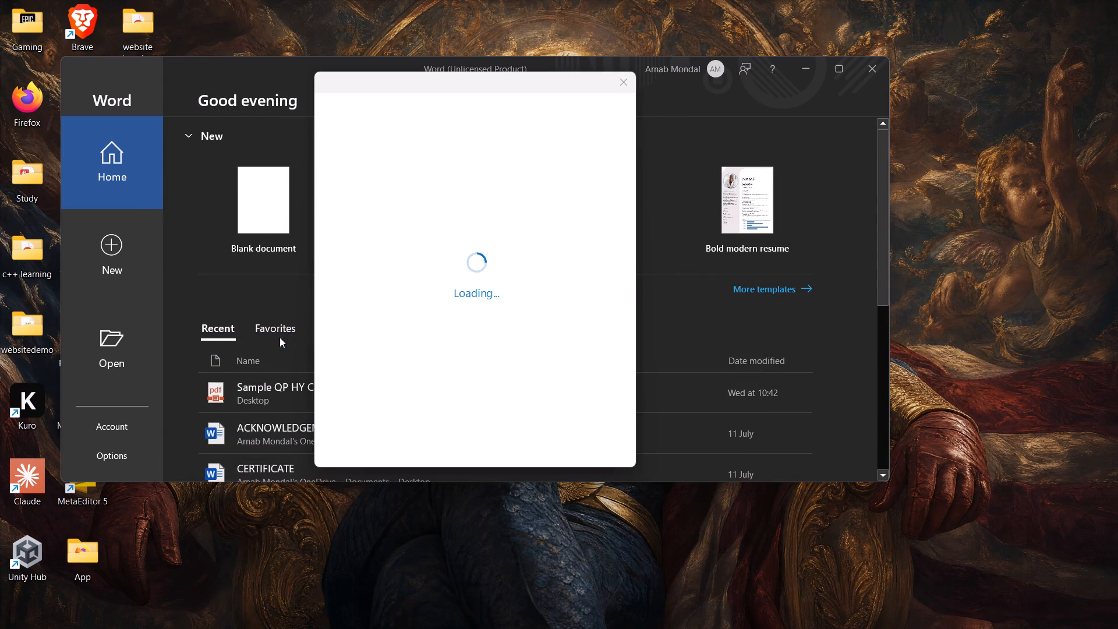
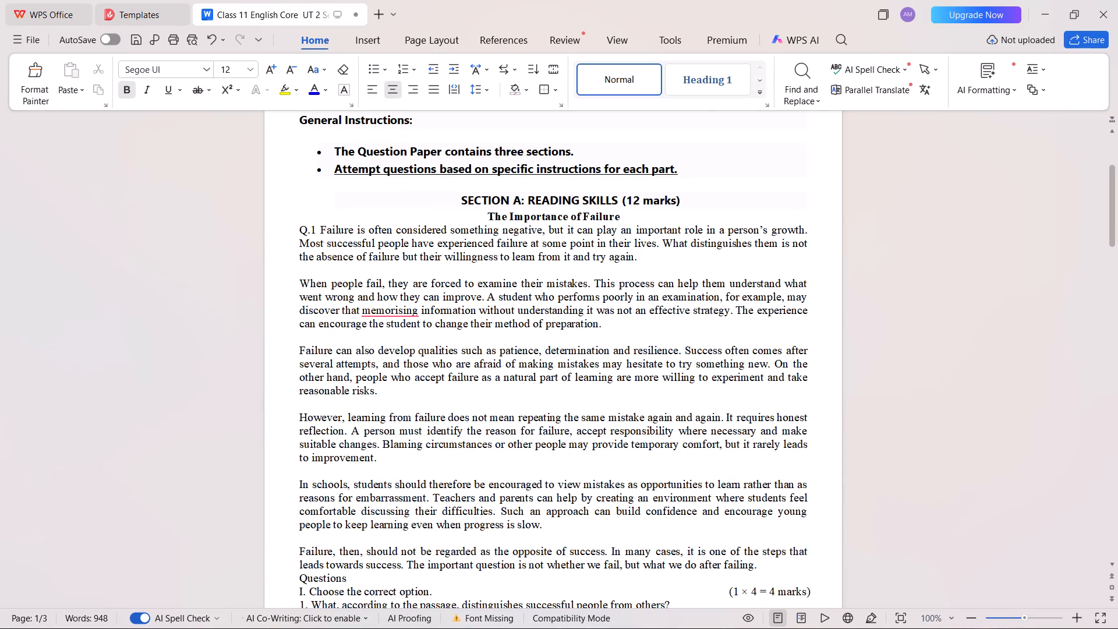
# Change the marks in the "SECTION A: READING SKILLS" heading to 10.
pyautogui.click(641, 203)
pyautogui.press('BackSpace')
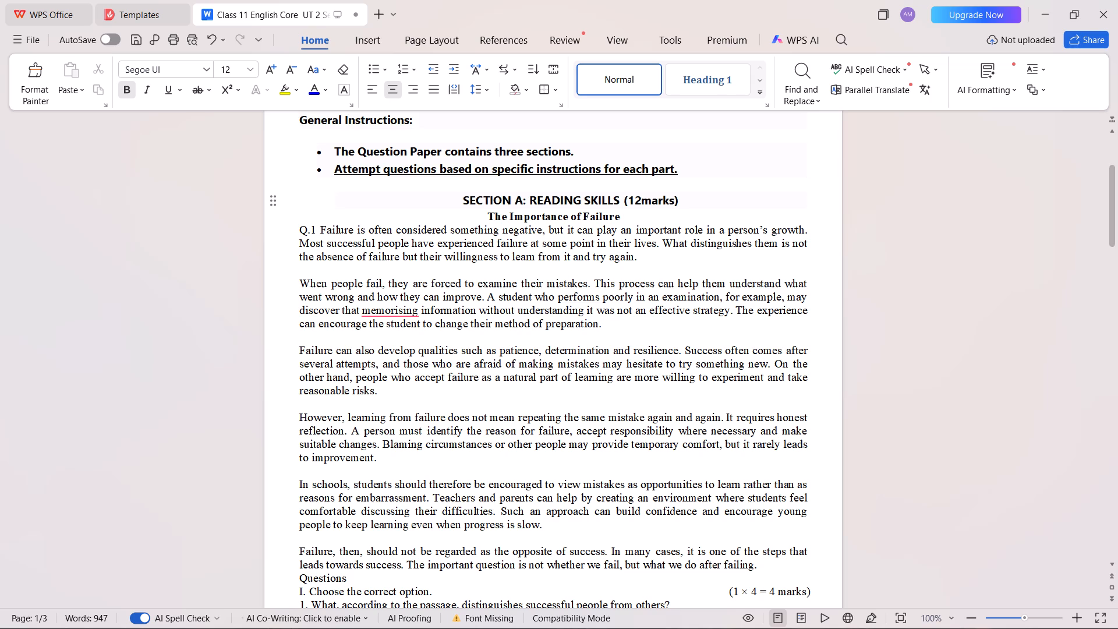
pyautogui.press('BackSpace')
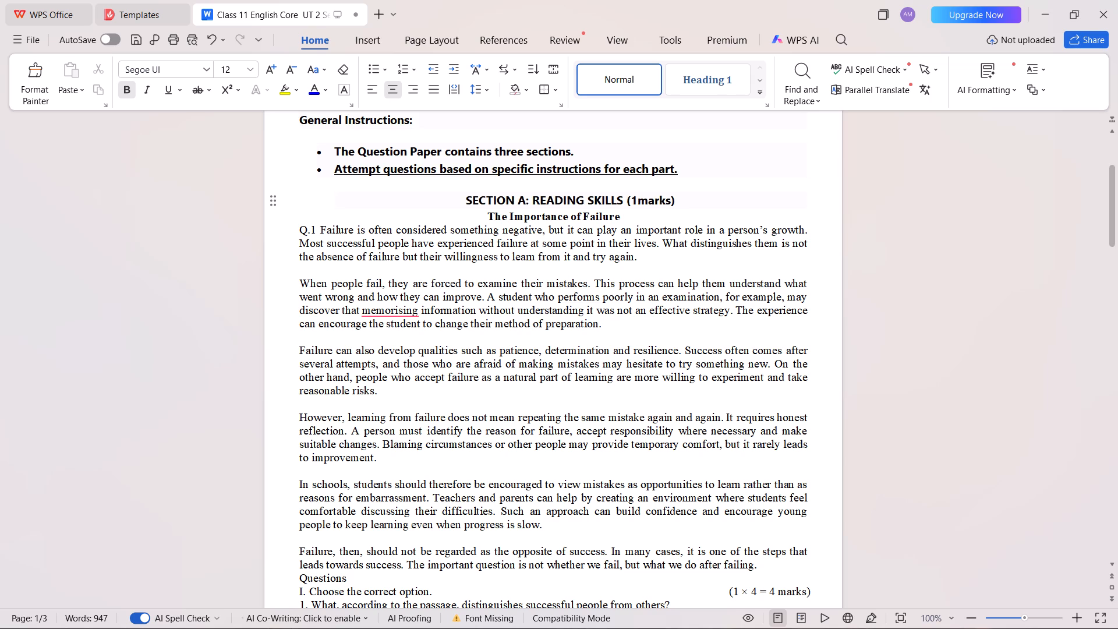
pyautogui.press('0')
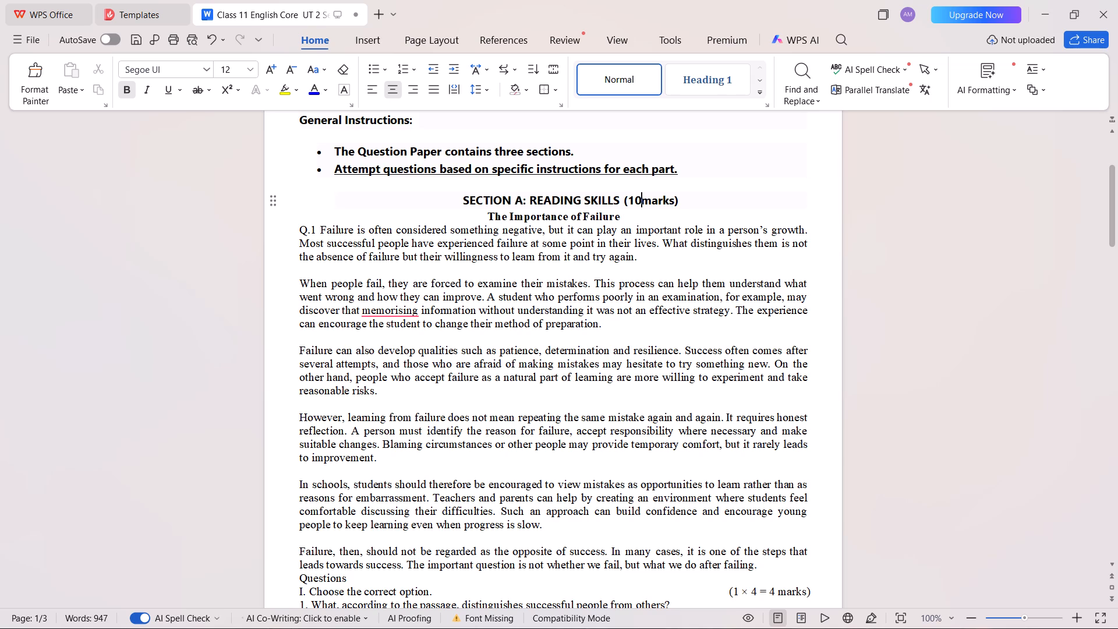
pyautogui.press('space')
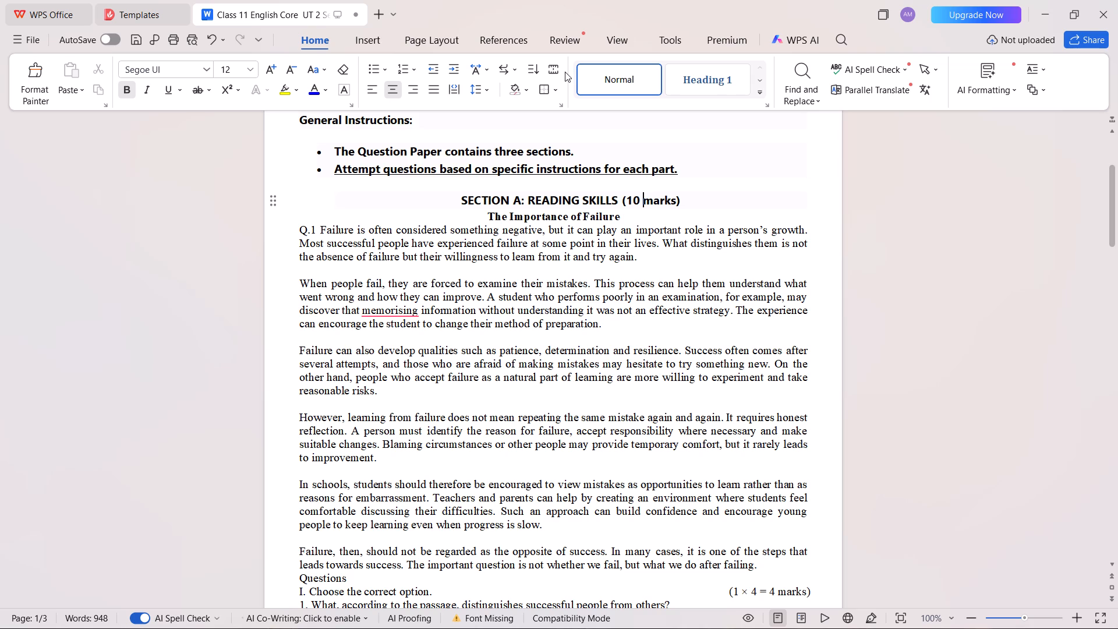
# Delete the whole Section A content, from the title "The Importance of Failure" through question 9, keeping the section heading.
pyautogui.moveTo(484, 214); pyautogui.dragTo(558, 624)
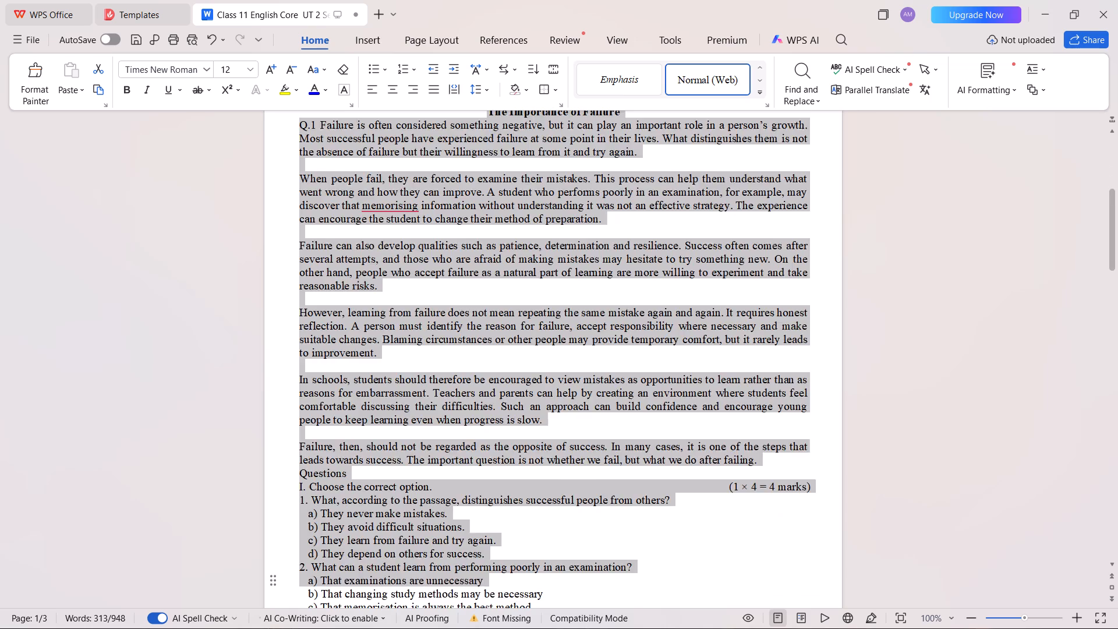
pyautogui.moveTo(558, 624); pyautogui.dragTo(642, 340)
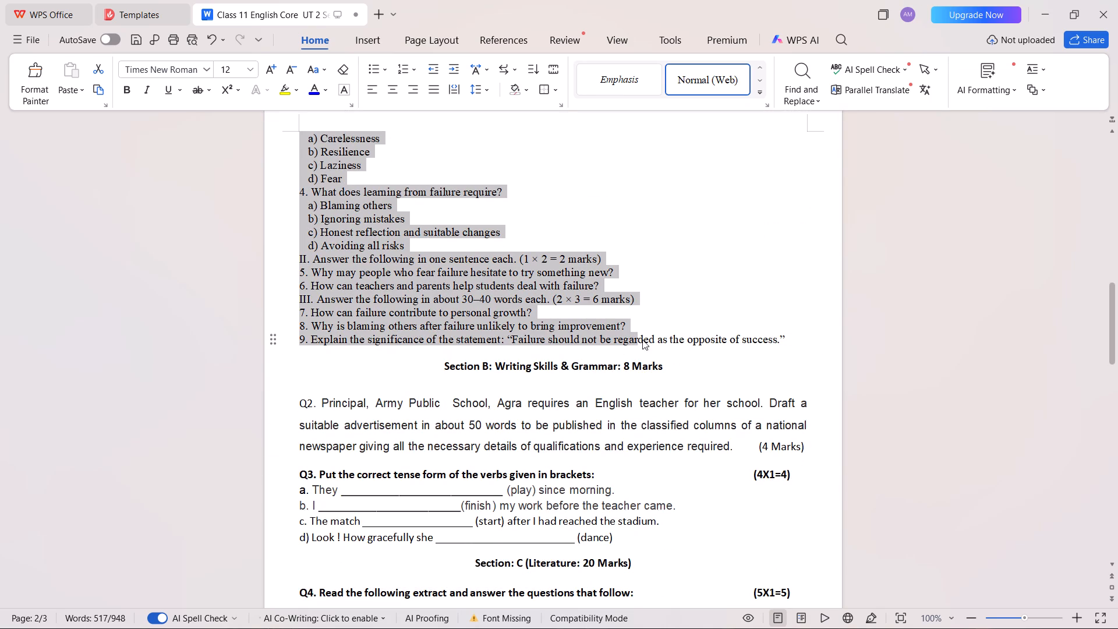
pyautogui.moveTo(642, 340); pyautogui.dragTo(775, 337)
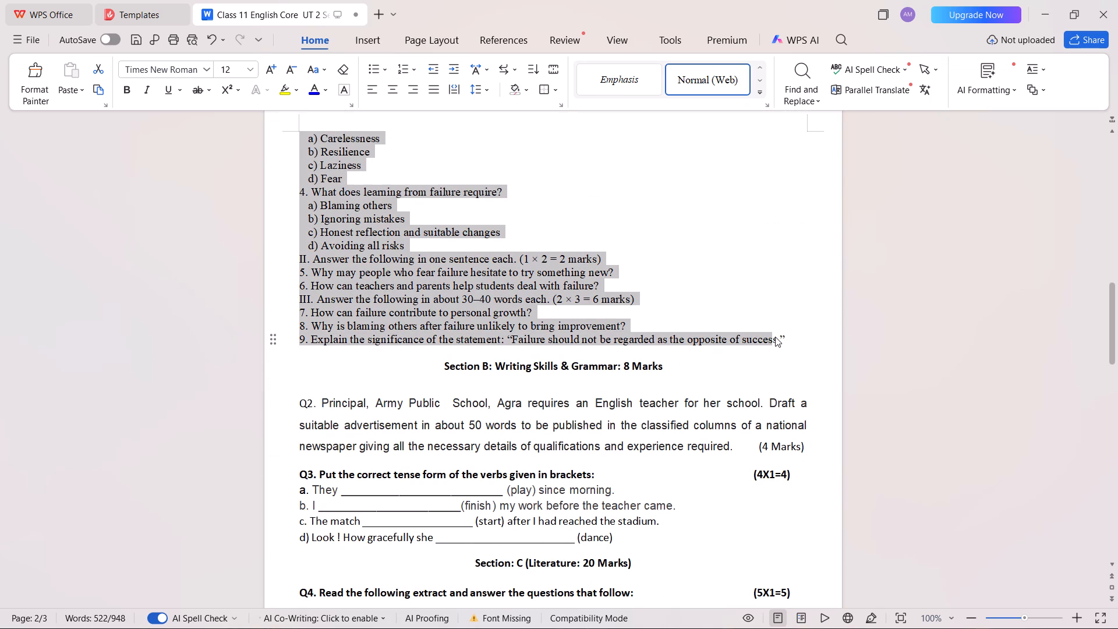
pyautogui.moveTo(775, 337); pyautogui.dragTo(810, 333)
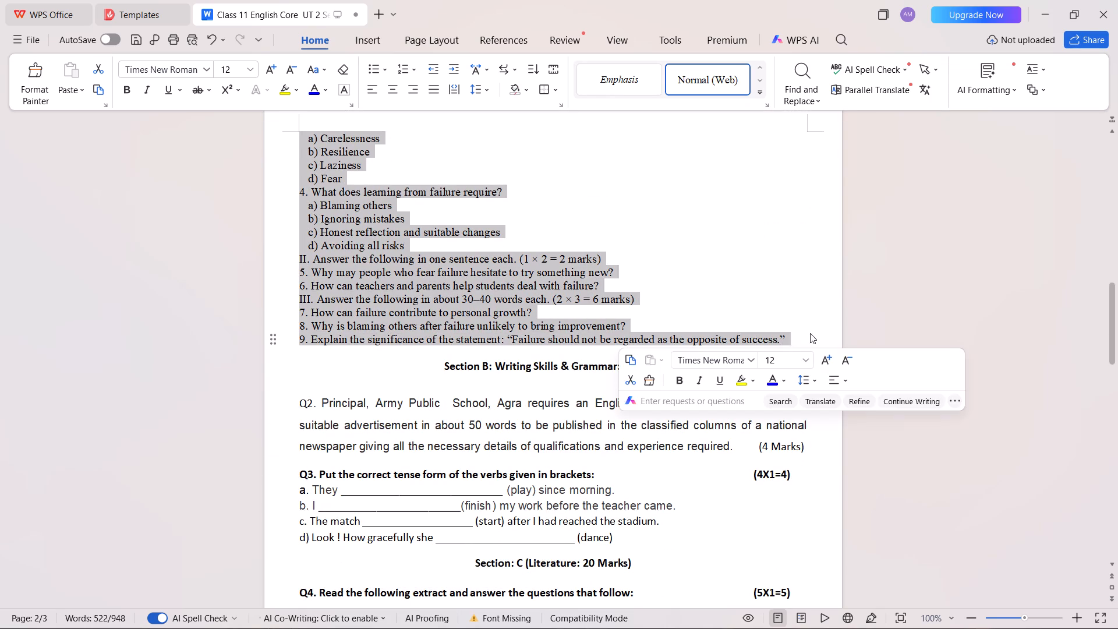
pyautogui.press('.')
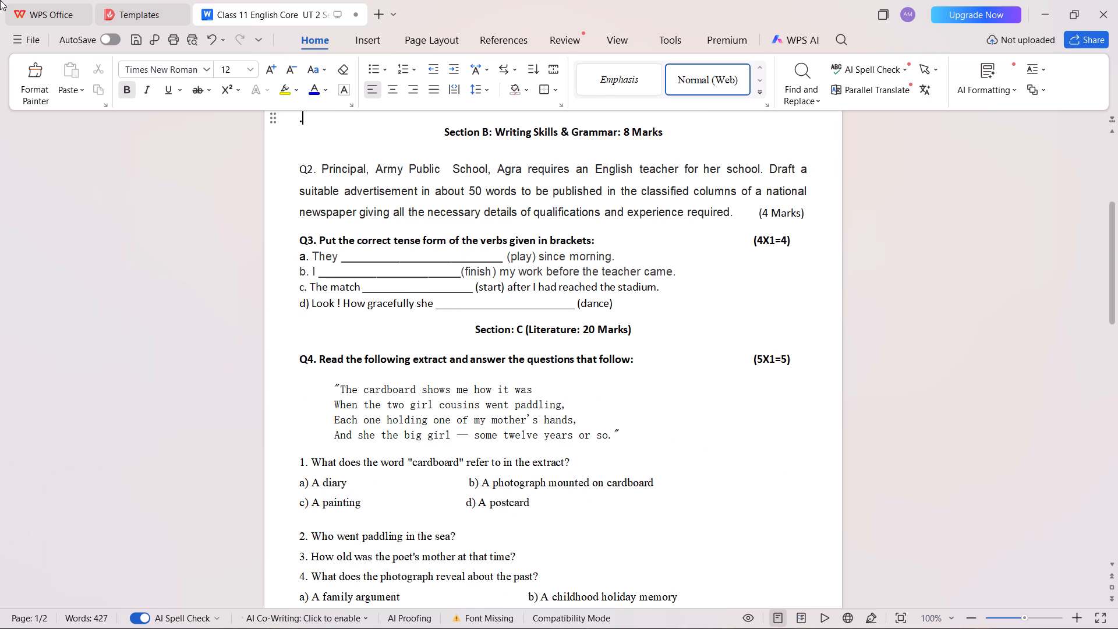
pyautogui.press('BackSpace')
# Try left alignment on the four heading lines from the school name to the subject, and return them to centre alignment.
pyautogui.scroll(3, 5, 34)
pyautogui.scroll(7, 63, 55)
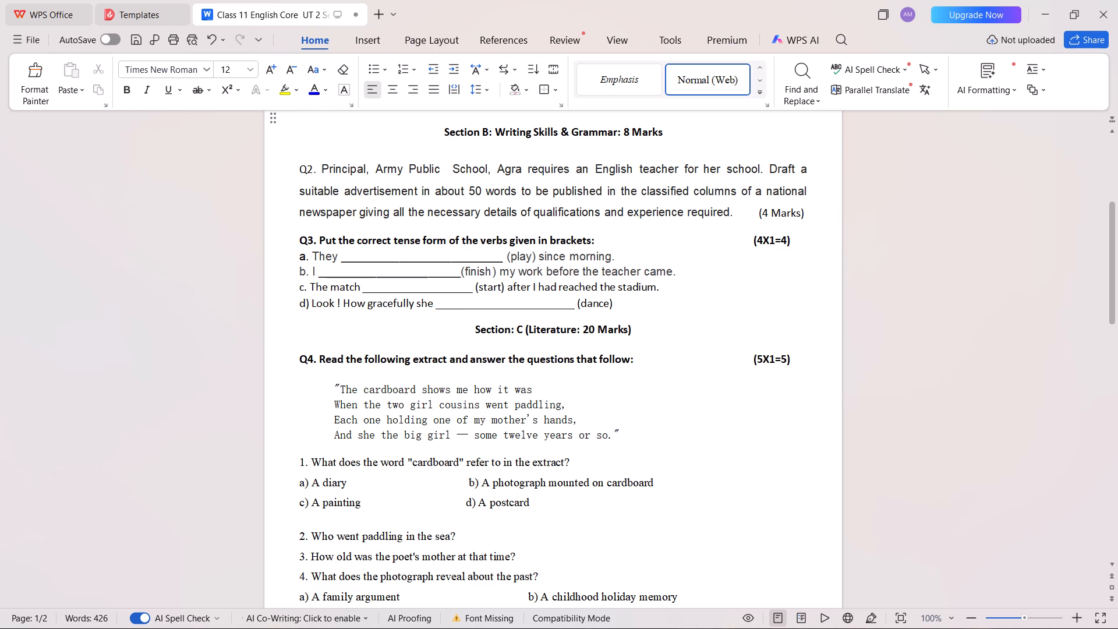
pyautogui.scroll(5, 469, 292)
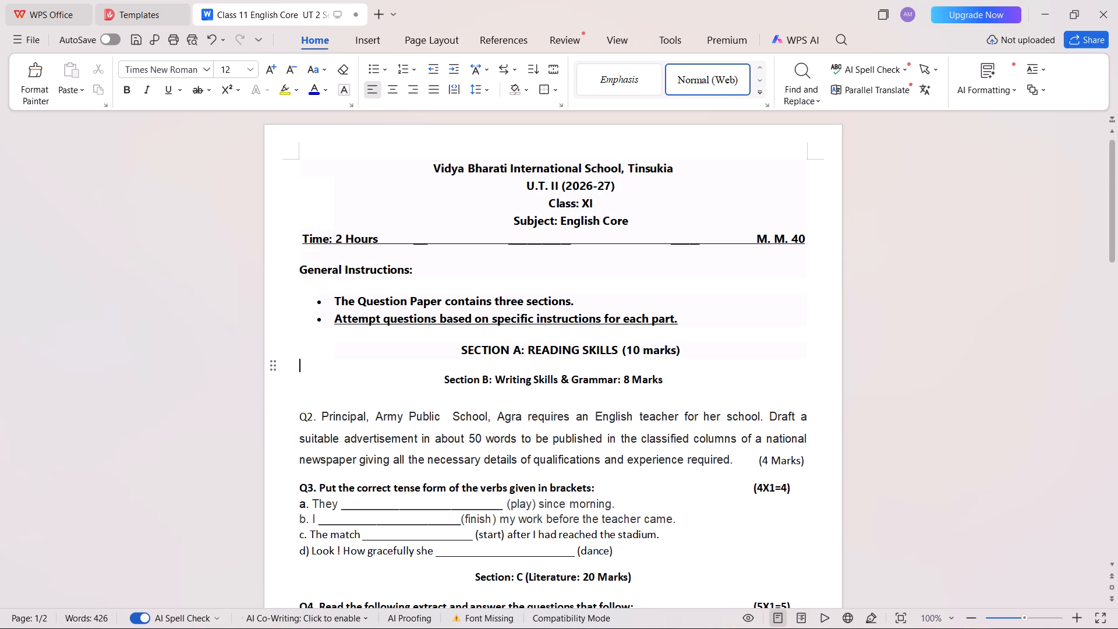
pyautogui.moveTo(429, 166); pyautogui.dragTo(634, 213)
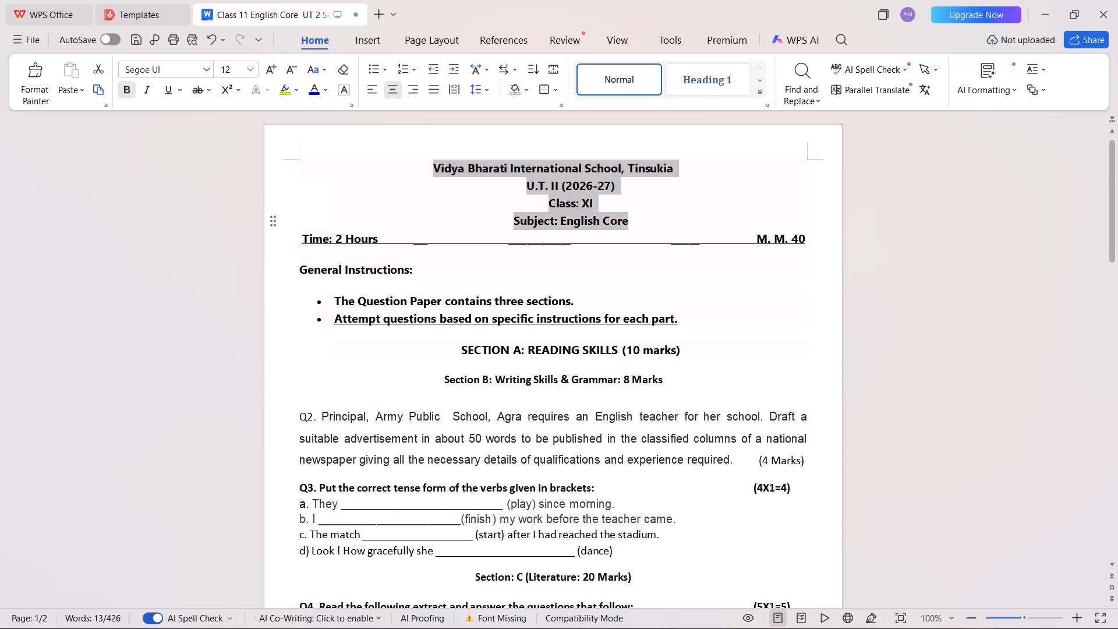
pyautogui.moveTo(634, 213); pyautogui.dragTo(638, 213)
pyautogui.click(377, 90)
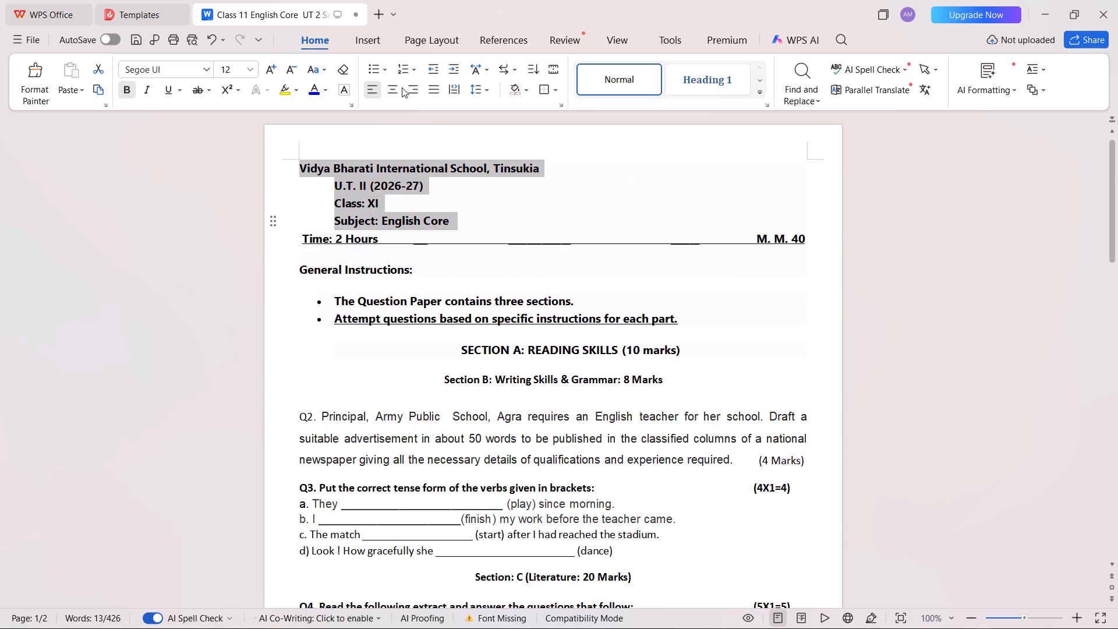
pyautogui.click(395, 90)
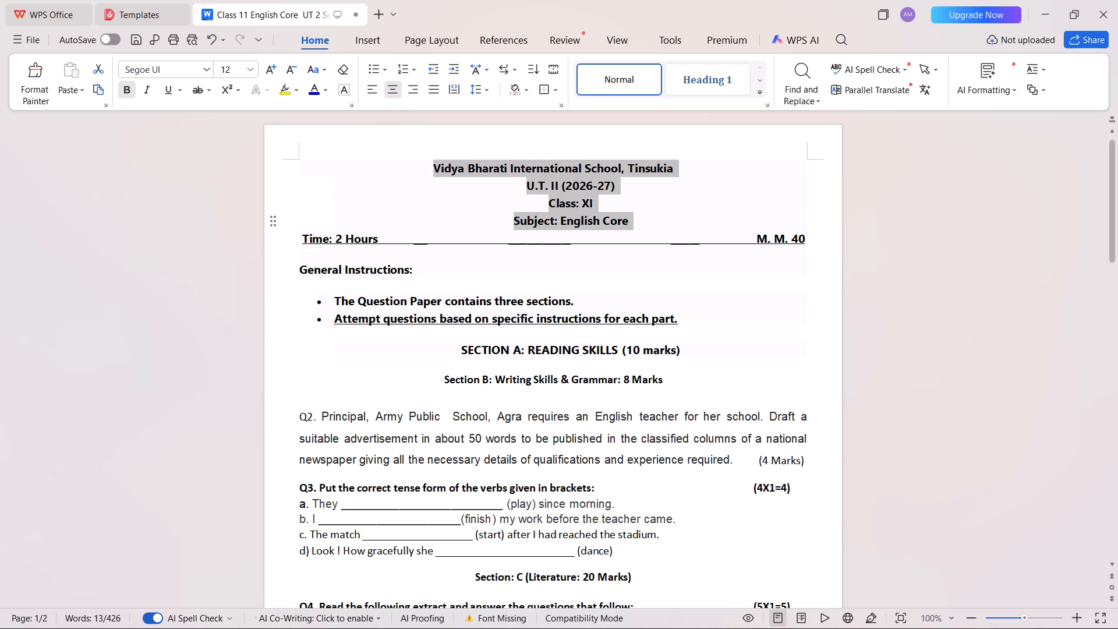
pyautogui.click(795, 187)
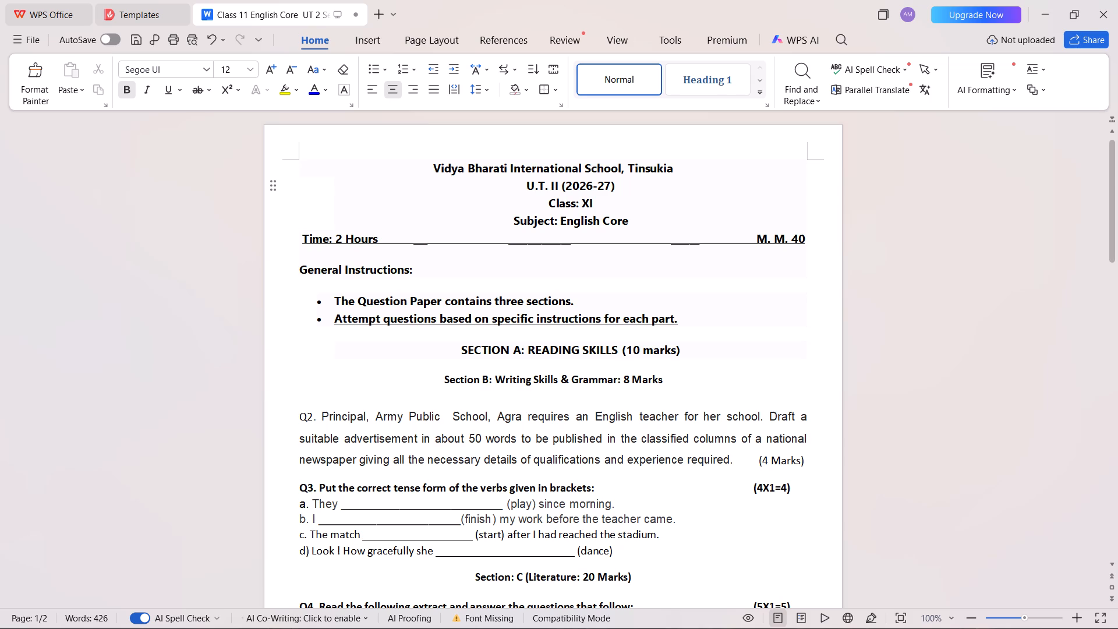
# Set the font size to 11 for the General Instructions heading, its two bullet points and the Section A heading.
pyautogui.moveTo(299, 267); pyautogui.dragTo(302, 267)
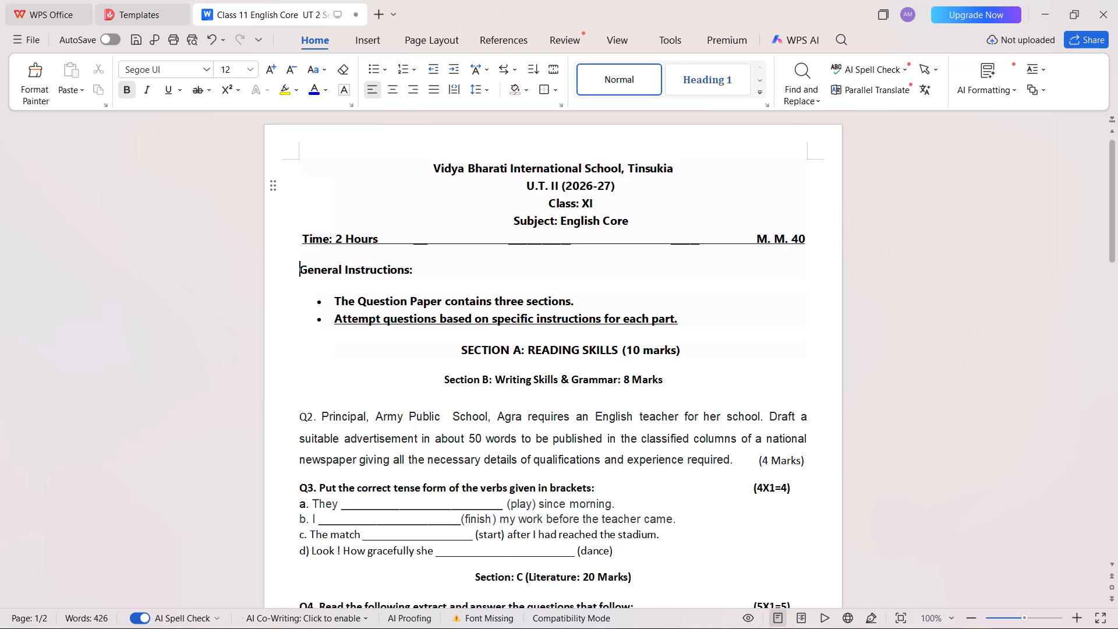
pyautogui.moveTo(302, 267); pyautogui.dragTo(663, 326)
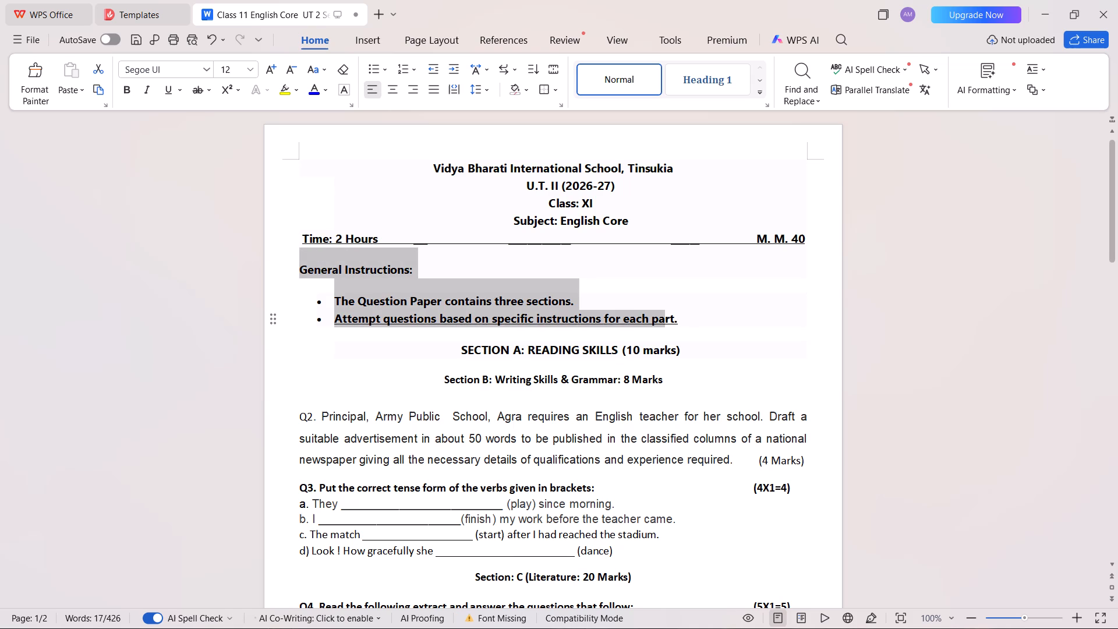
pyautogui.moveTo(663, 326); pyautogui.dragTo(727, 356)
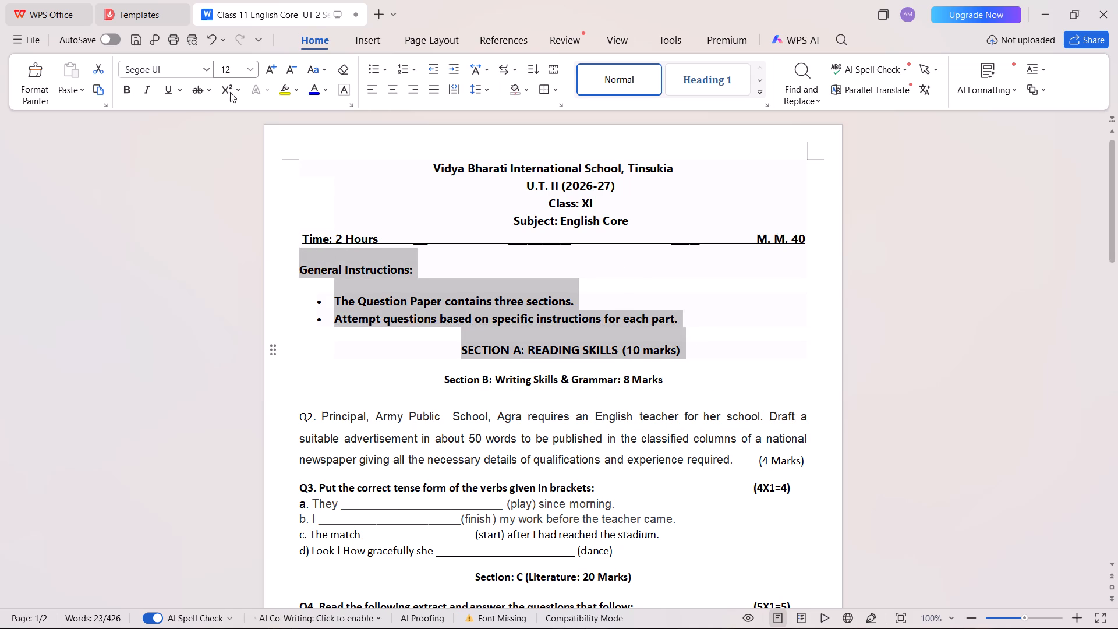
pyautogui.click(252, 69)
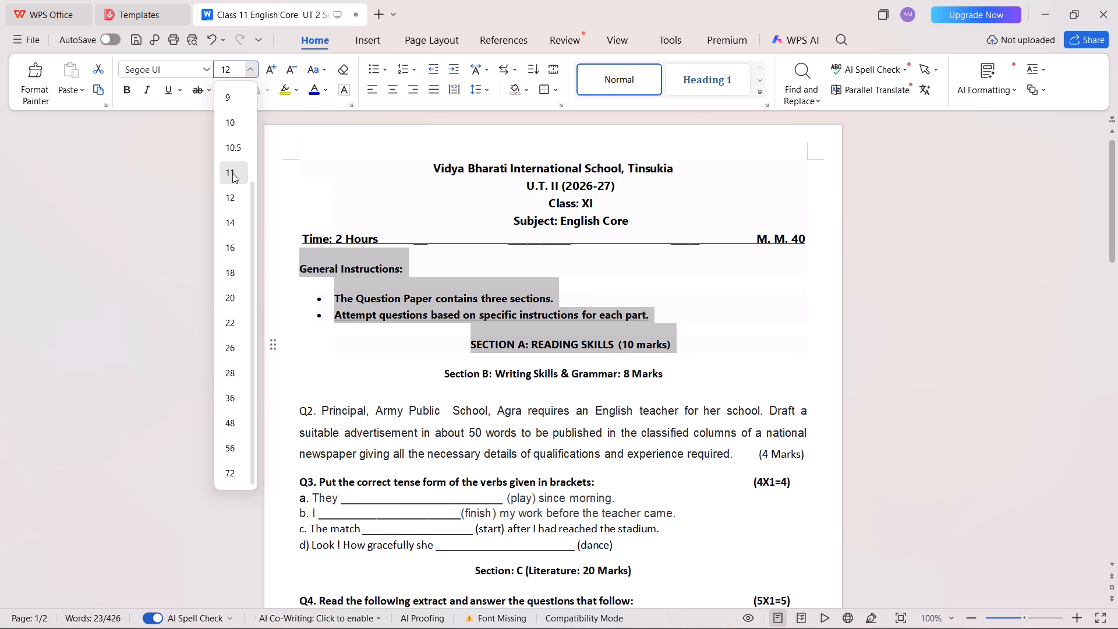
pyautogui.click(232, 173)
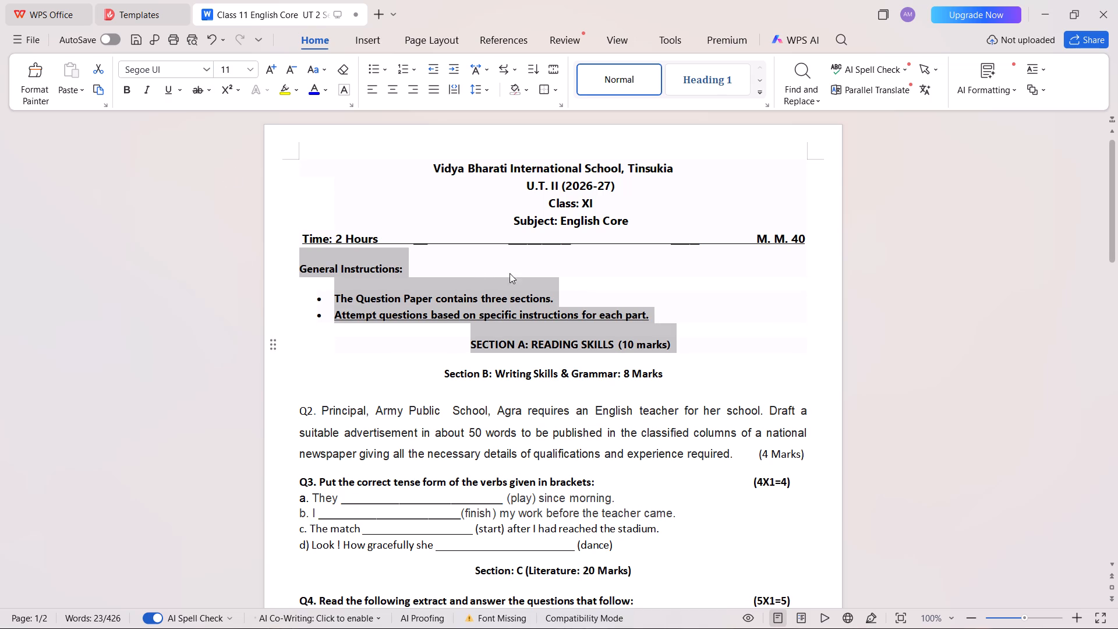
pyautogui.click(671, 291)
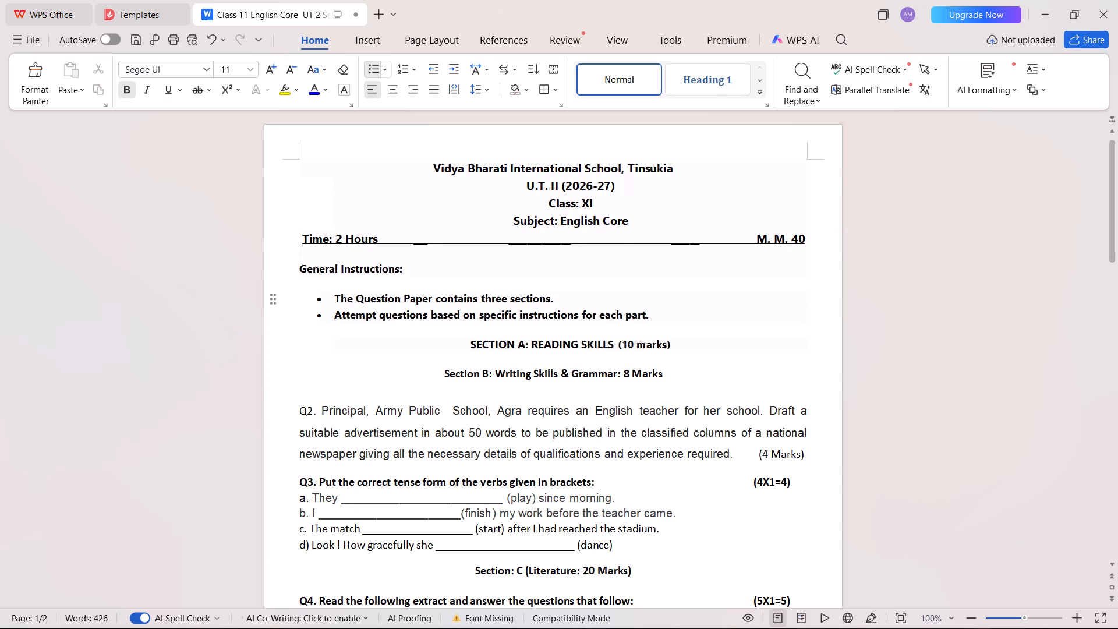
# Set the font size of the "SECTION A: READING SKILLS (10 marks)" heading to 10.
pyautogui.moveTo(465, 344); pyautogui.dragTo(680, 352)
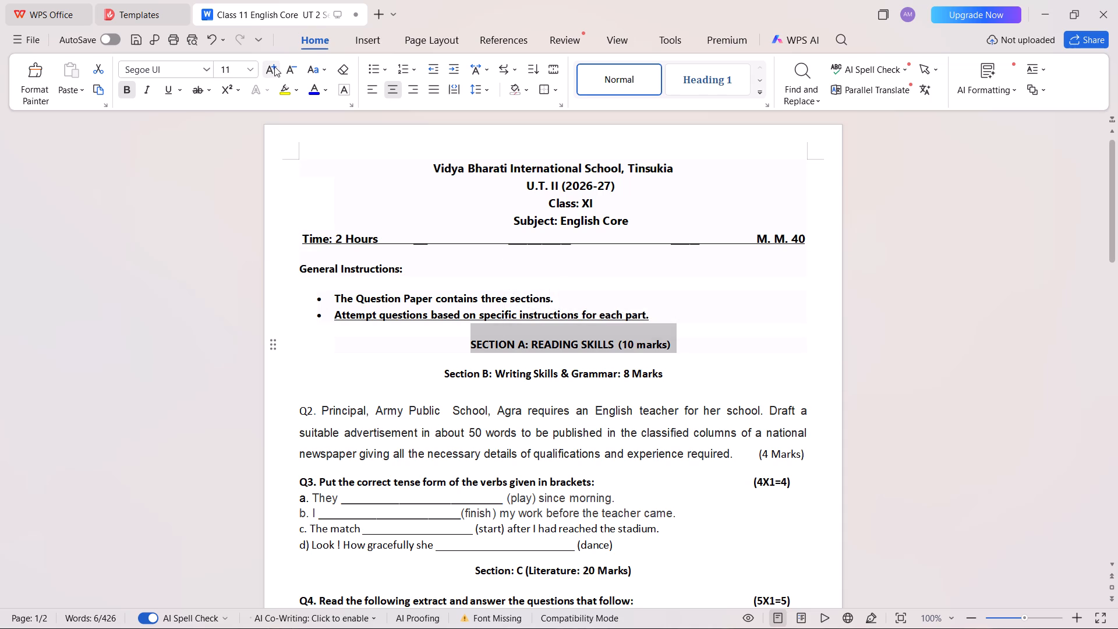
pyautogui.click(252, 72)
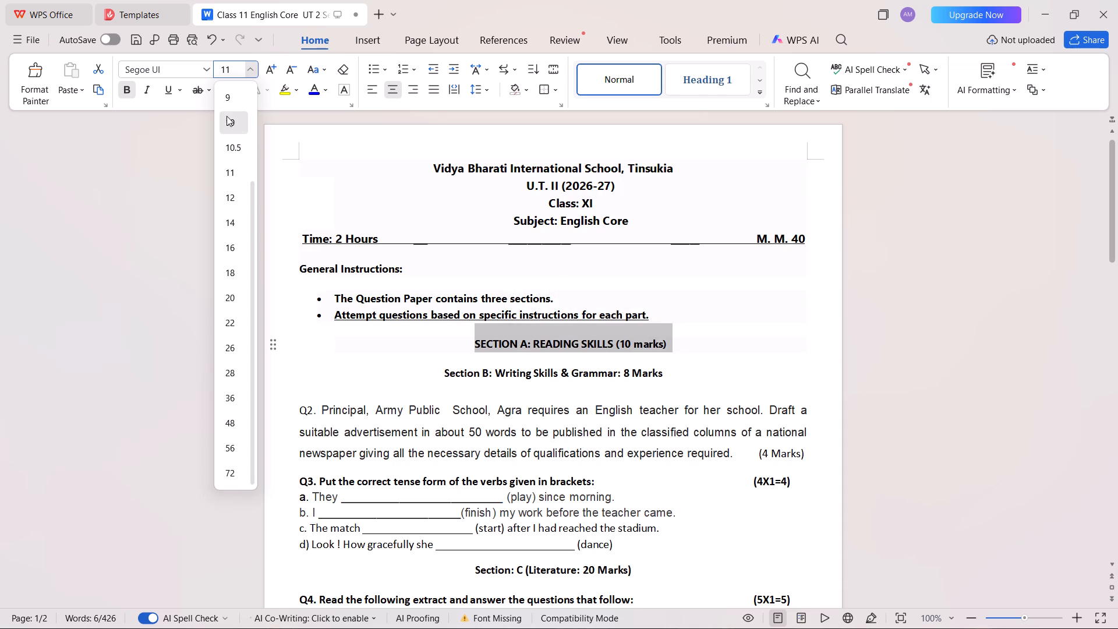
pyautogui.click(227, 119)
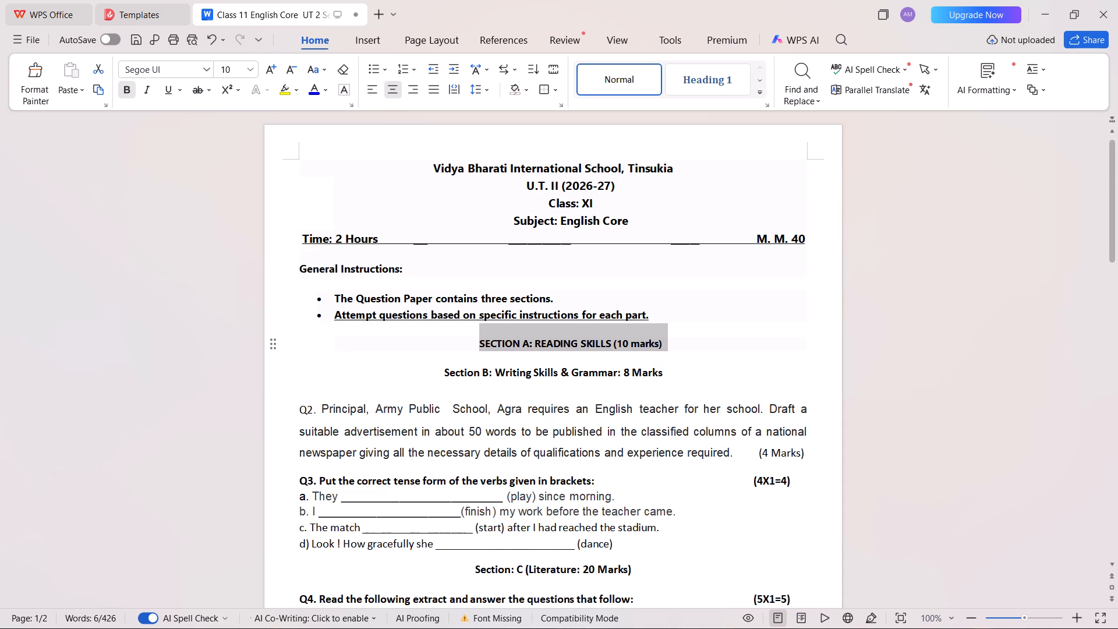
pyautogui.click(765, 348)
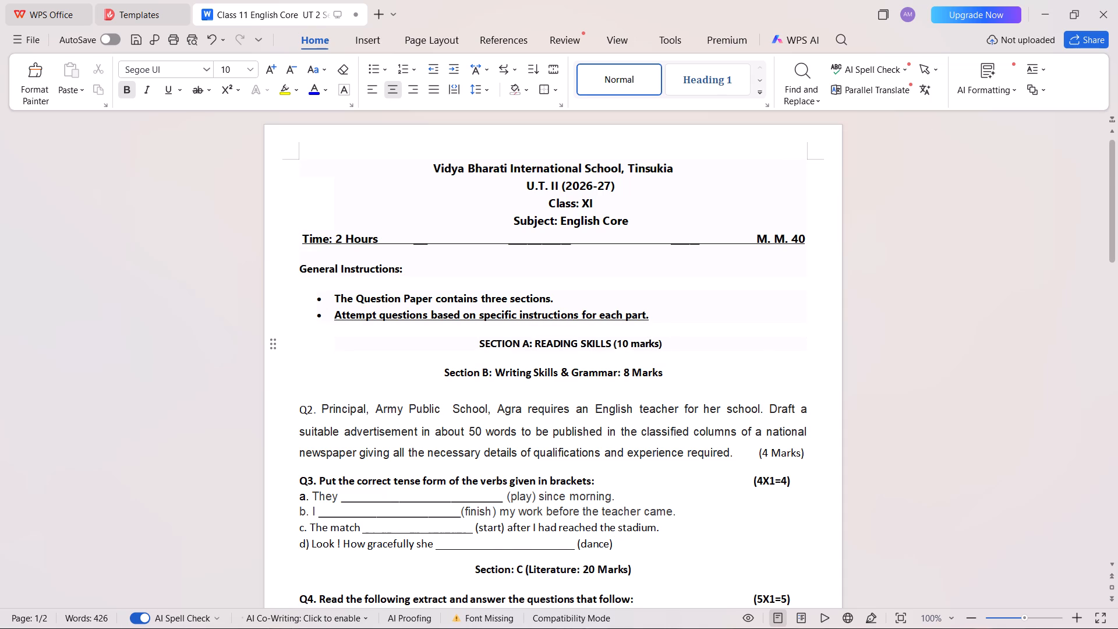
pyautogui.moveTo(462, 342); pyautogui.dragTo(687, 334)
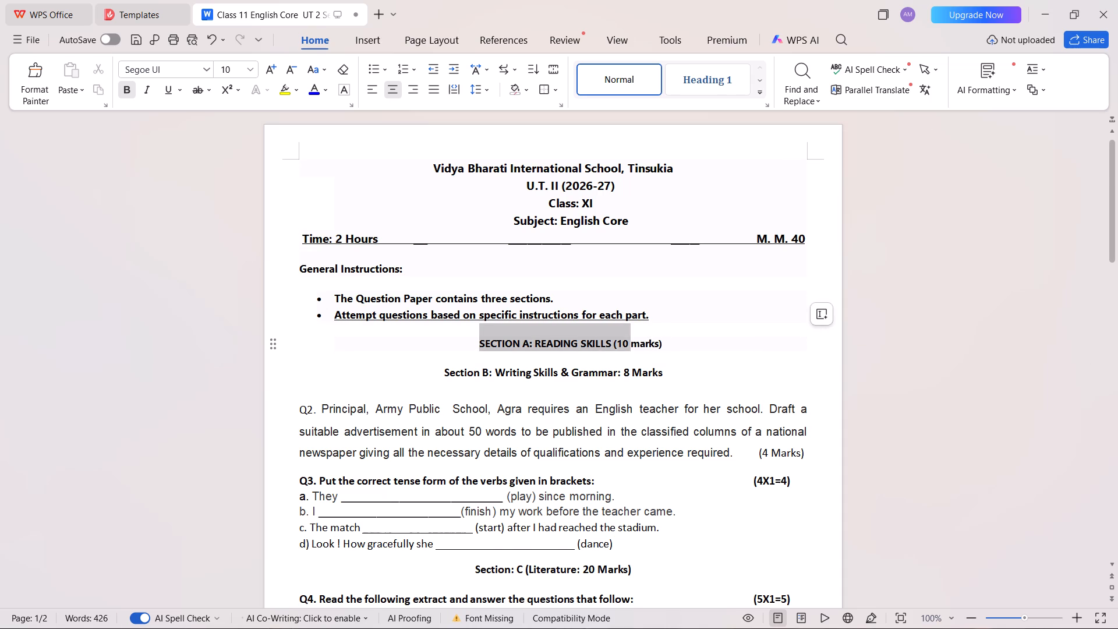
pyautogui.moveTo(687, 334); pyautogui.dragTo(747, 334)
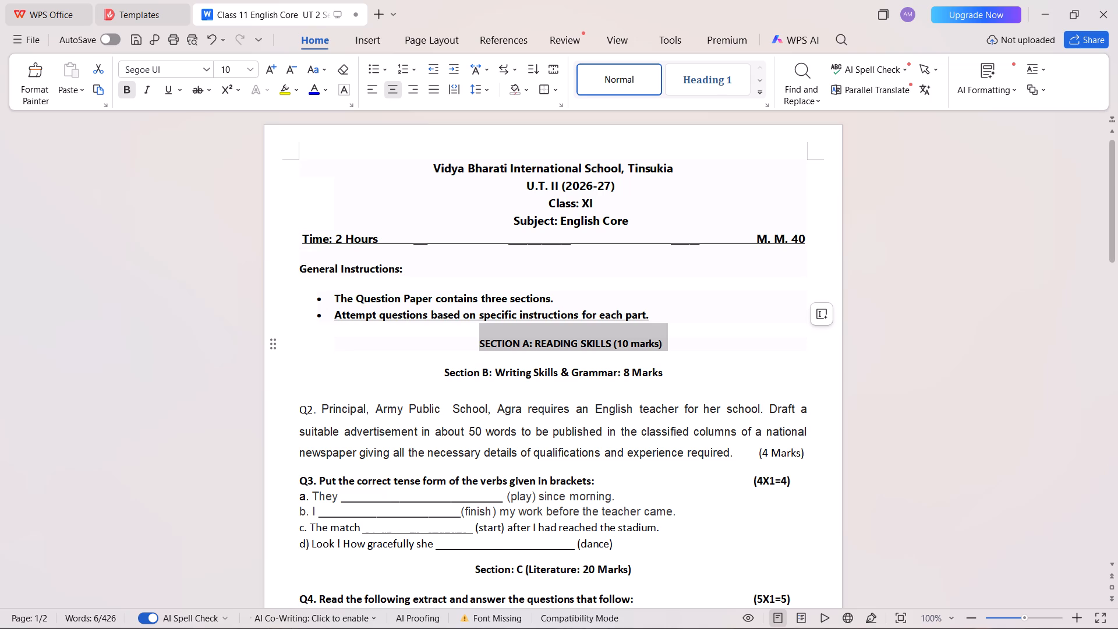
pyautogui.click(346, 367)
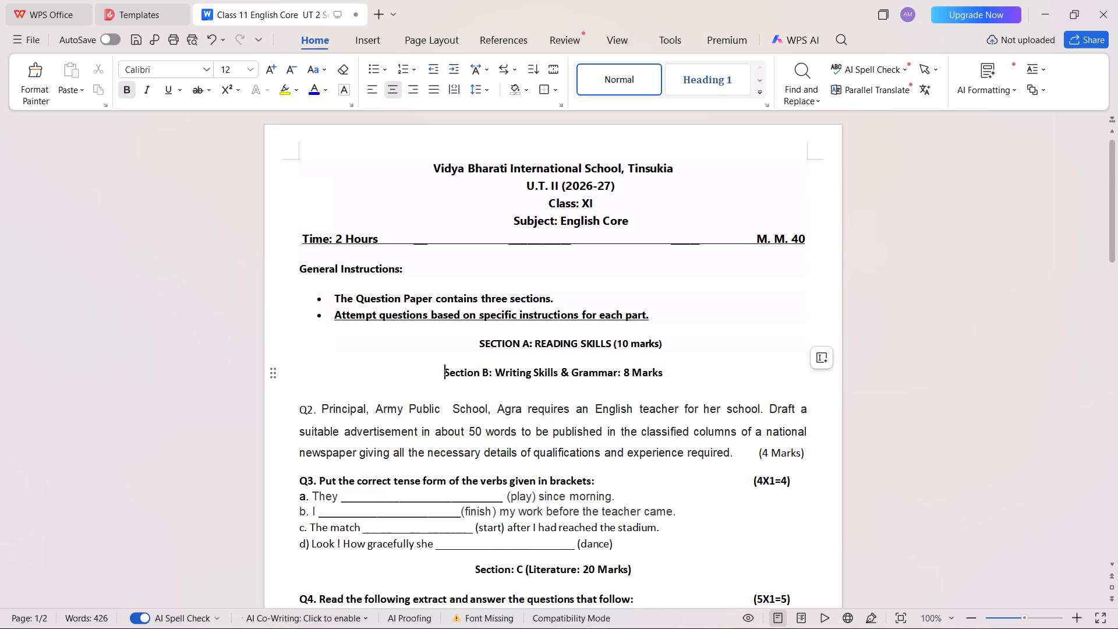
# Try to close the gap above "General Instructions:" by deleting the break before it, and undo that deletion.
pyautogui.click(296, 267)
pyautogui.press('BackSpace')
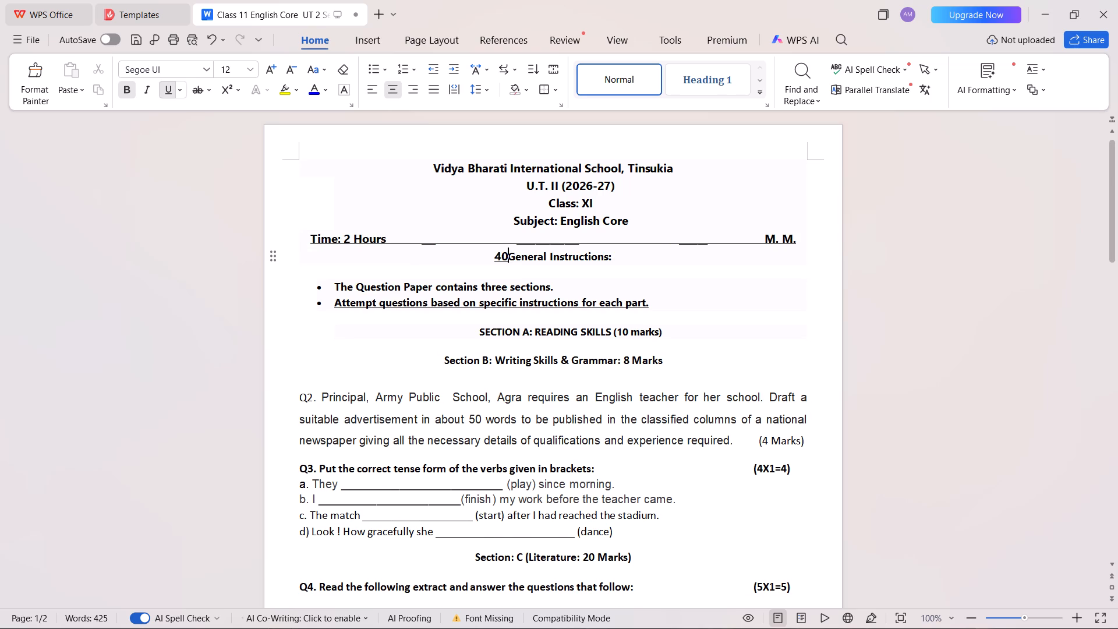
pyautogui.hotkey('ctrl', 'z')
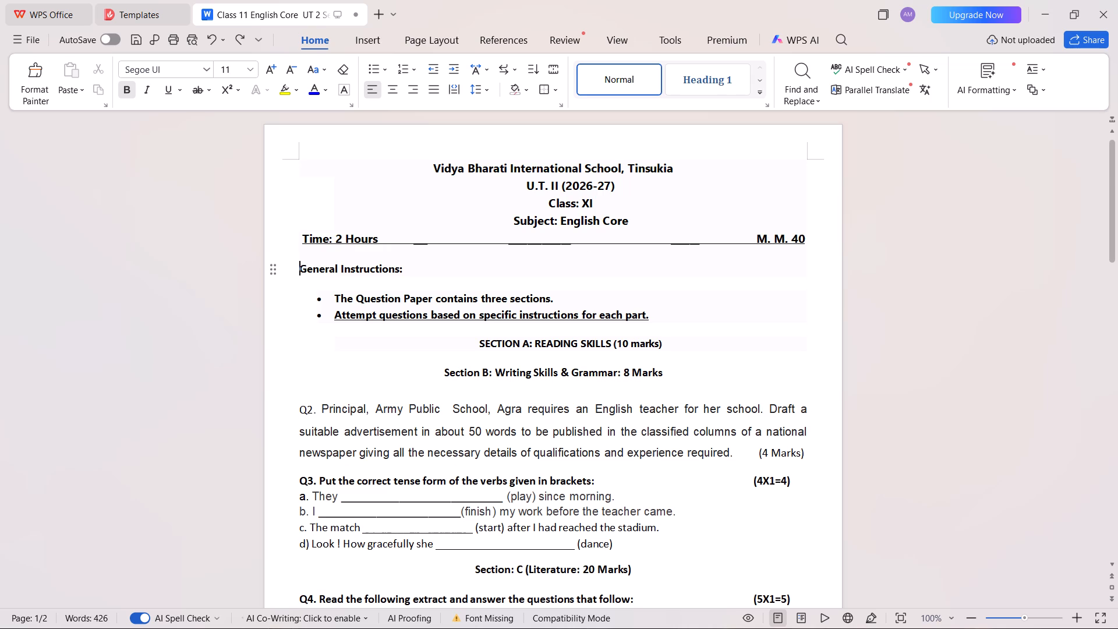
# Add a left-aligned blank line below the "SECTION A: READING SKILLS (10 marks)" heading.
pyautogui.click(668, 342)
pyautogui.press('Return')
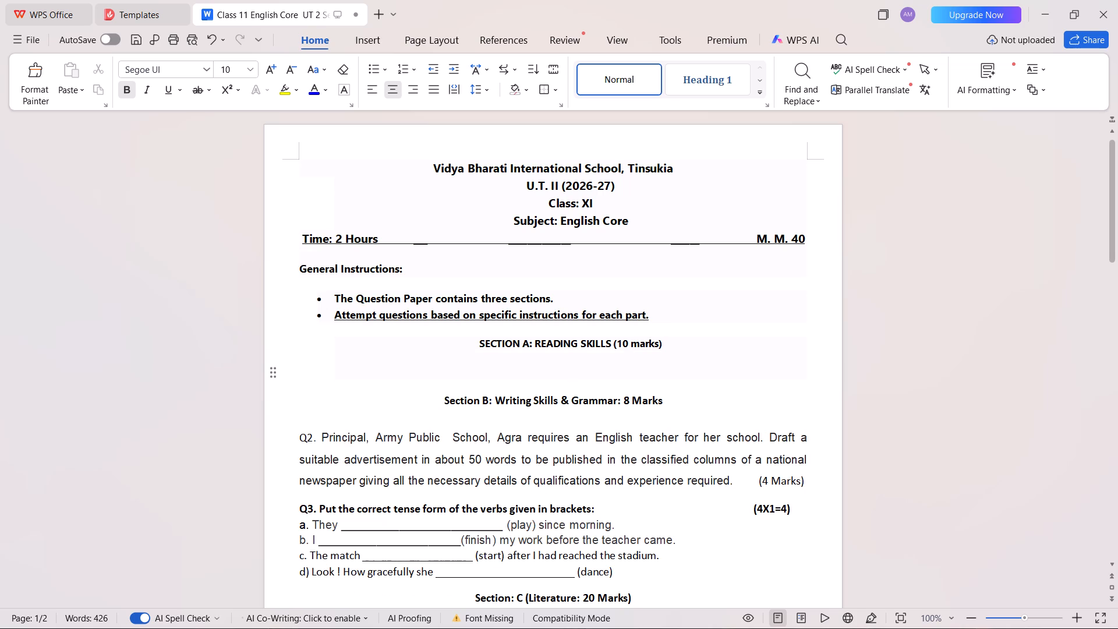
pyautogui.click(372, 94)
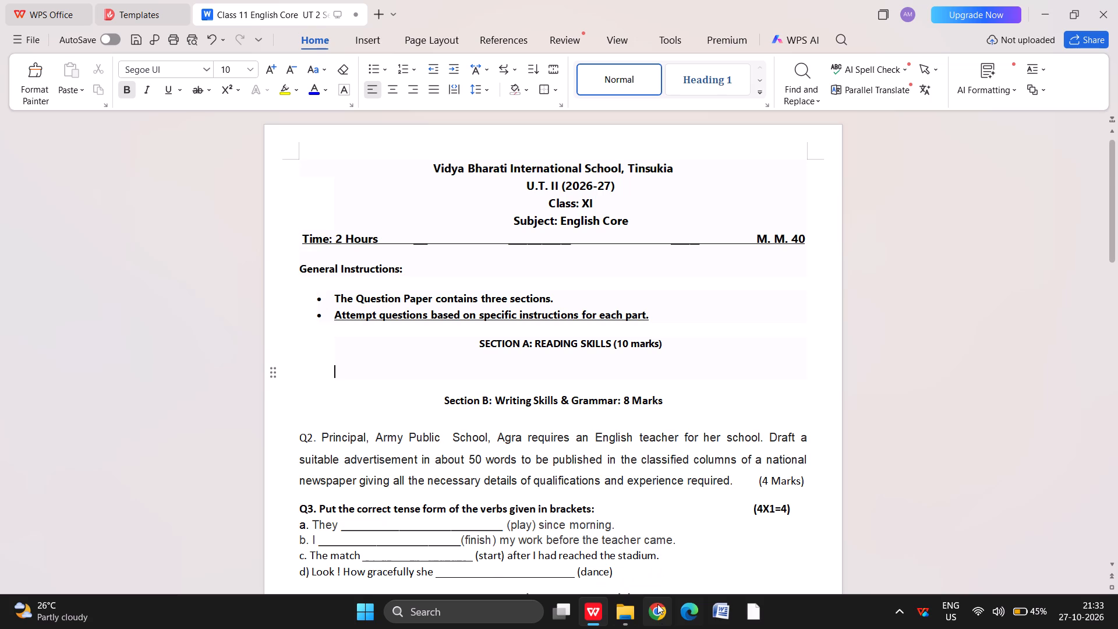
pyautogui.click(656, 612)
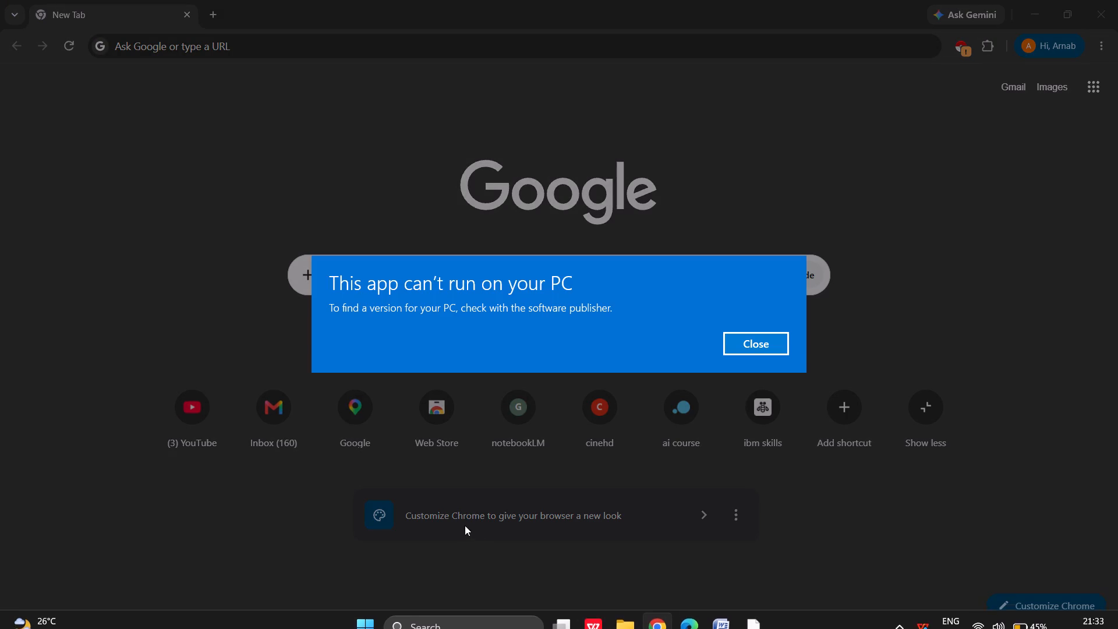
pyautogui.click(767, 343)
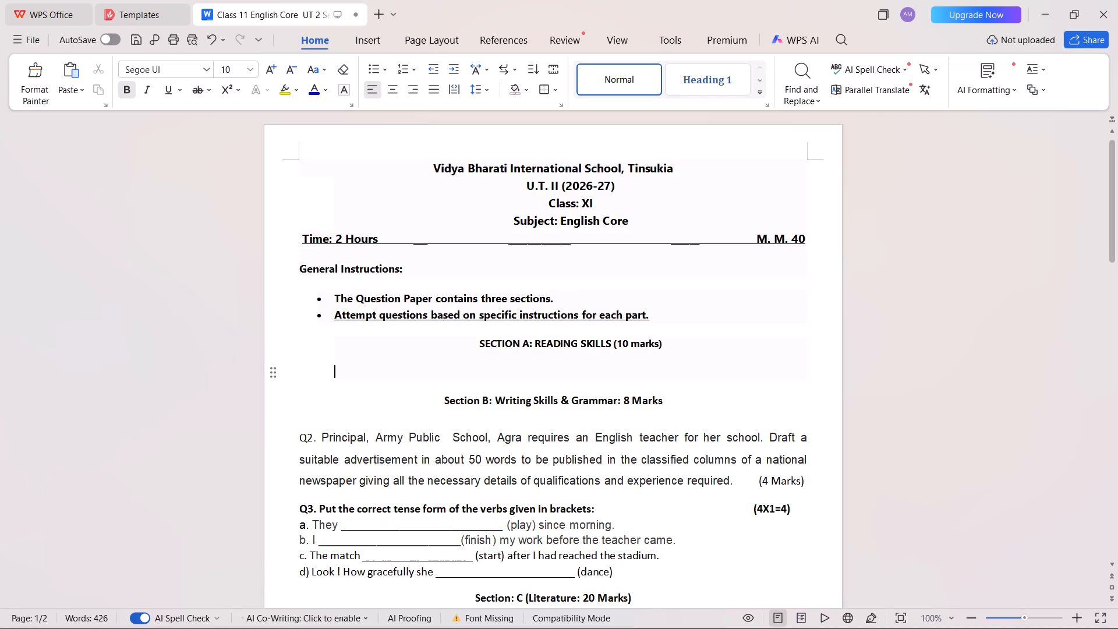
pyautogui.rightClick(352, 373)
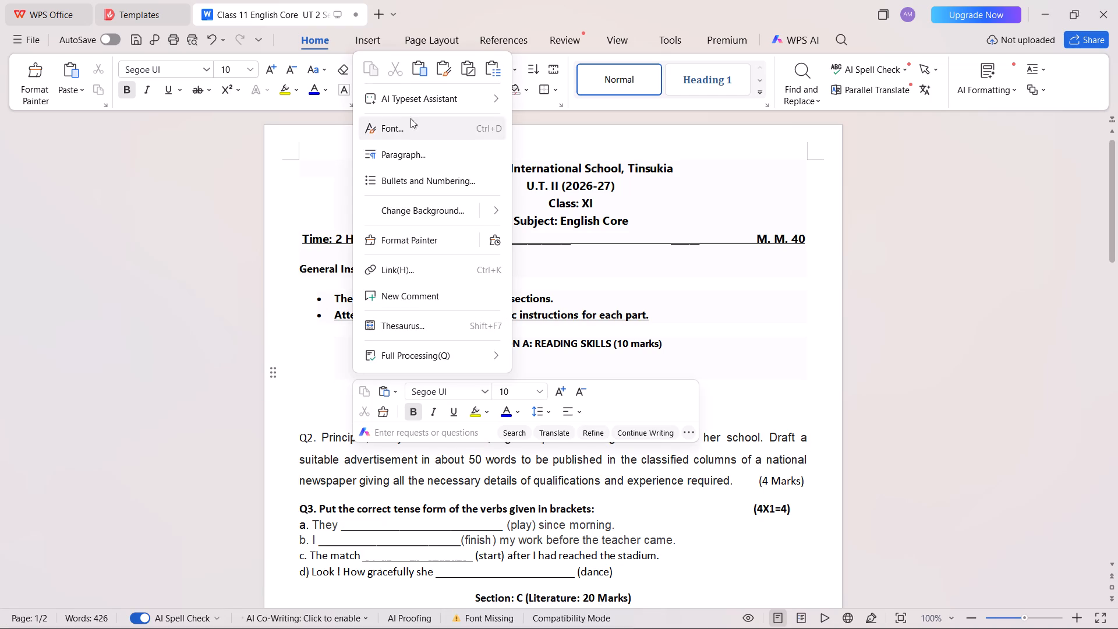
pyautogui.click(420, 68)
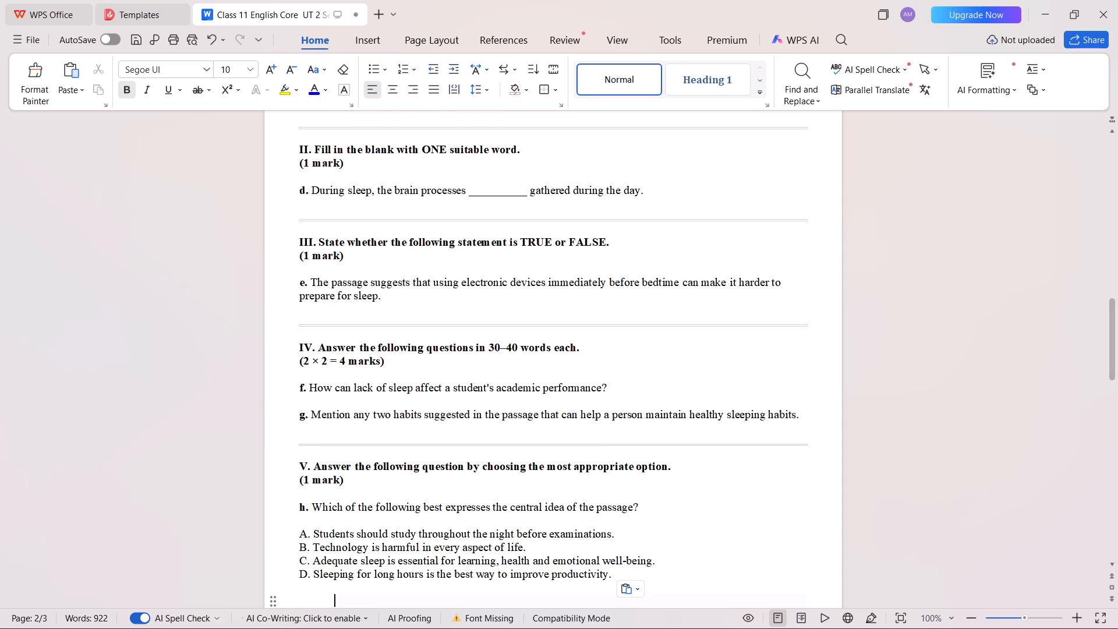
# Center the pasted title "The Importance of Sleep" and keep it bold.
pyautogui.scroll(14, 449, 342)
pyautogui.scroll(8, 449, 342)
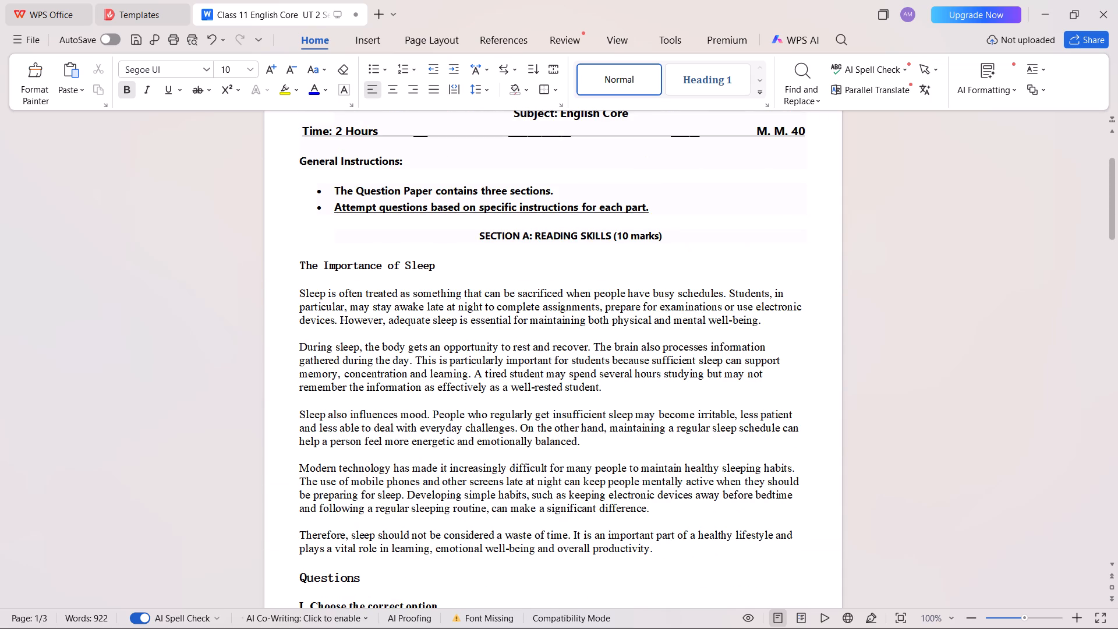
pyautogui.moveTo(299, 266); pyautogui.dragTo(382, 265)
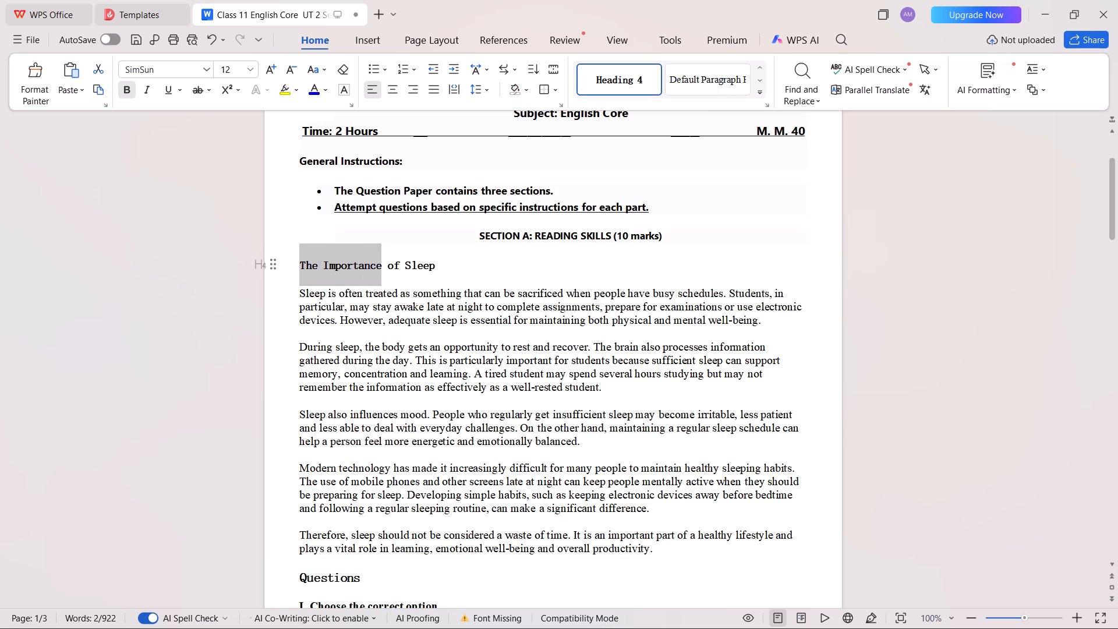
pyautogui.moveTo(382, 265); pyautogui.dragTo(431, 267)
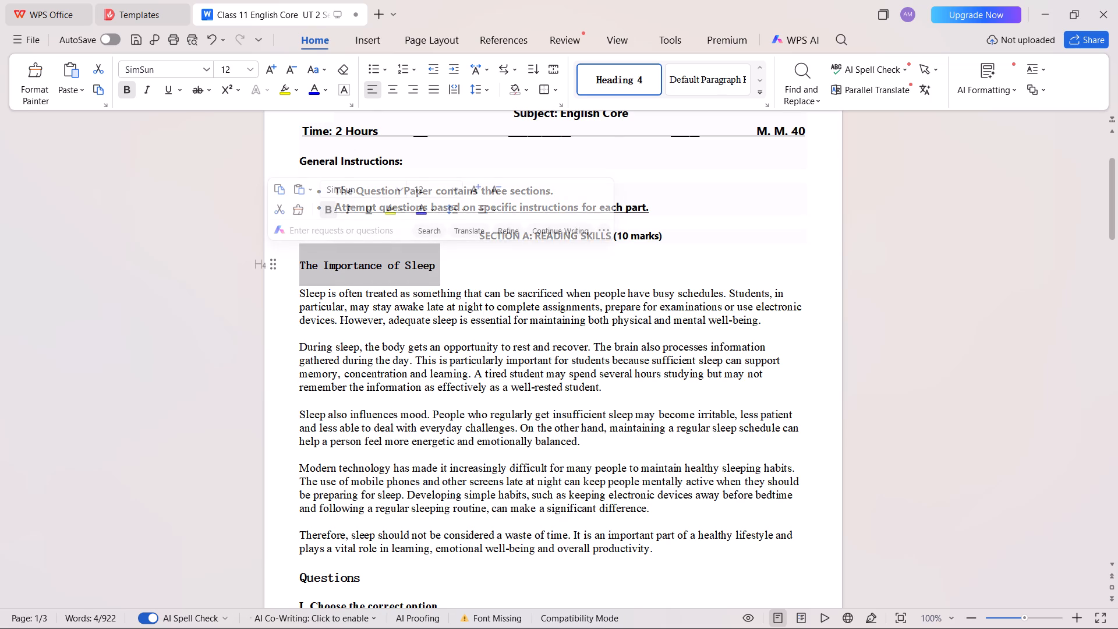
pyautogui.click(331, 215)
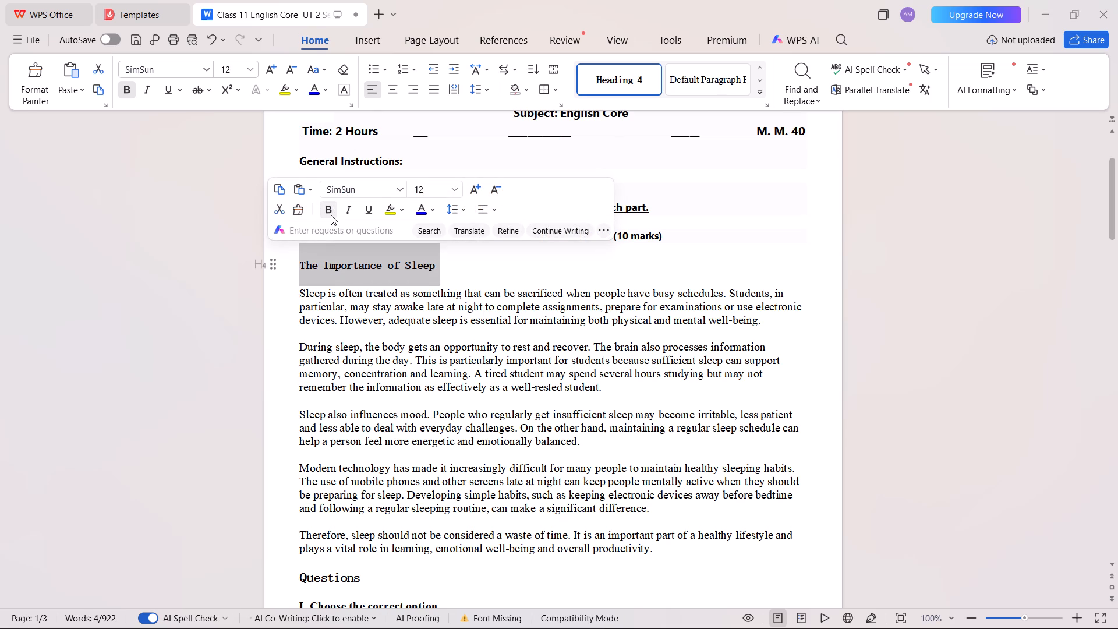
pyautogui.click(397, 89)
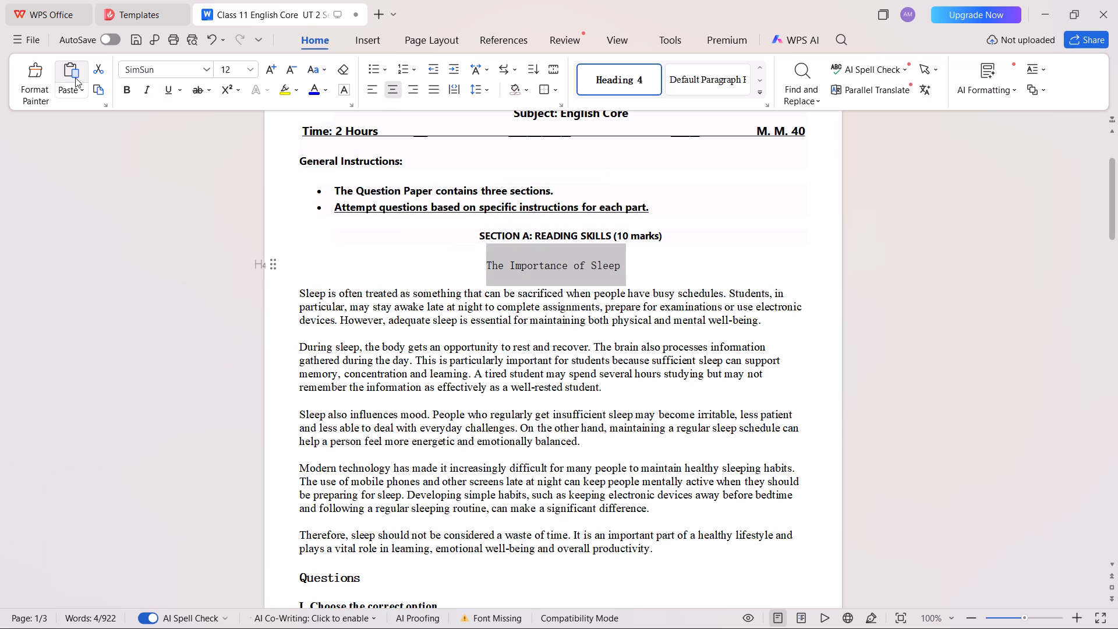
pyautogui.click(125, 88)
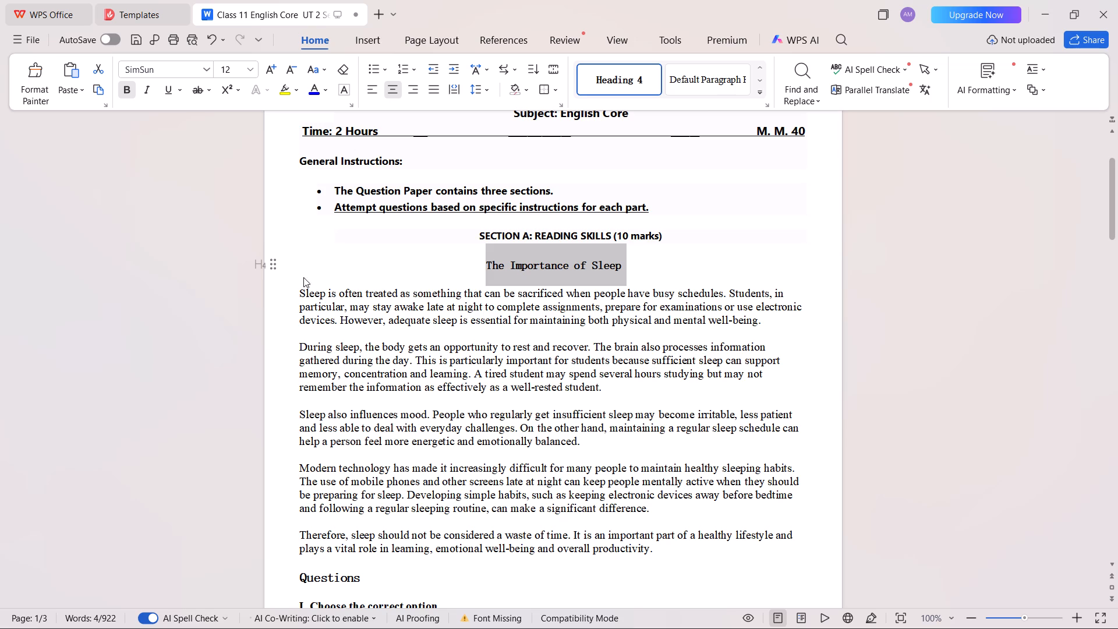
# Justify the passage paragraphs below "The Importance of Sleep", from "Sleep is often treated" through the "Questions" heading.
pyautogui.moveTo(296, 291); pyautogui.dragTo(430, 424)
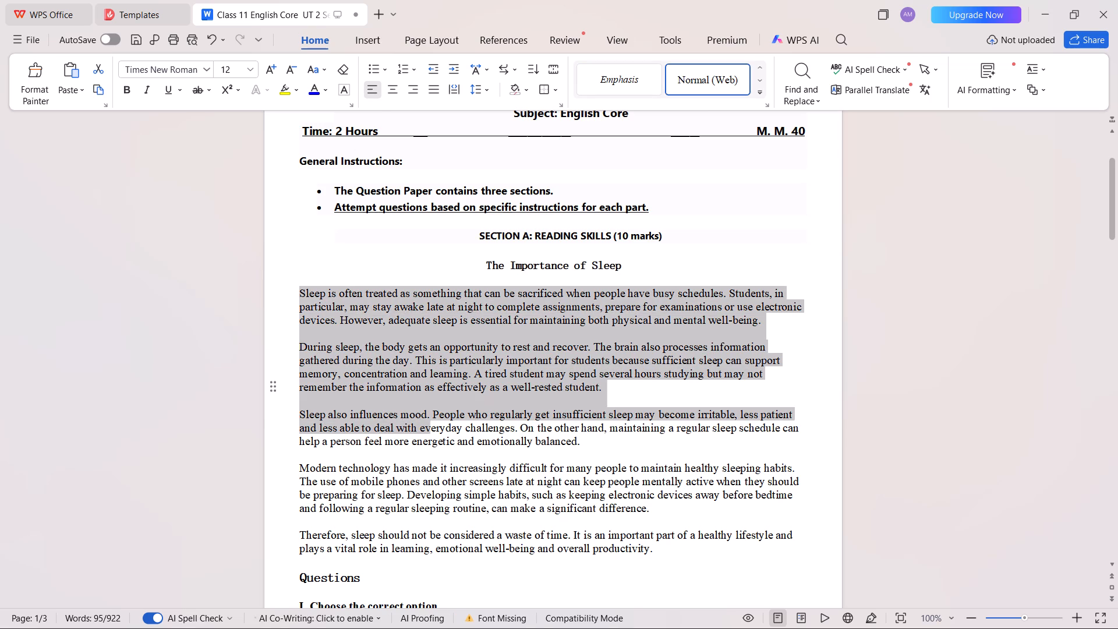
pyautogui.moveTo(430, 424); pyautogui.dragTo(867, 65)
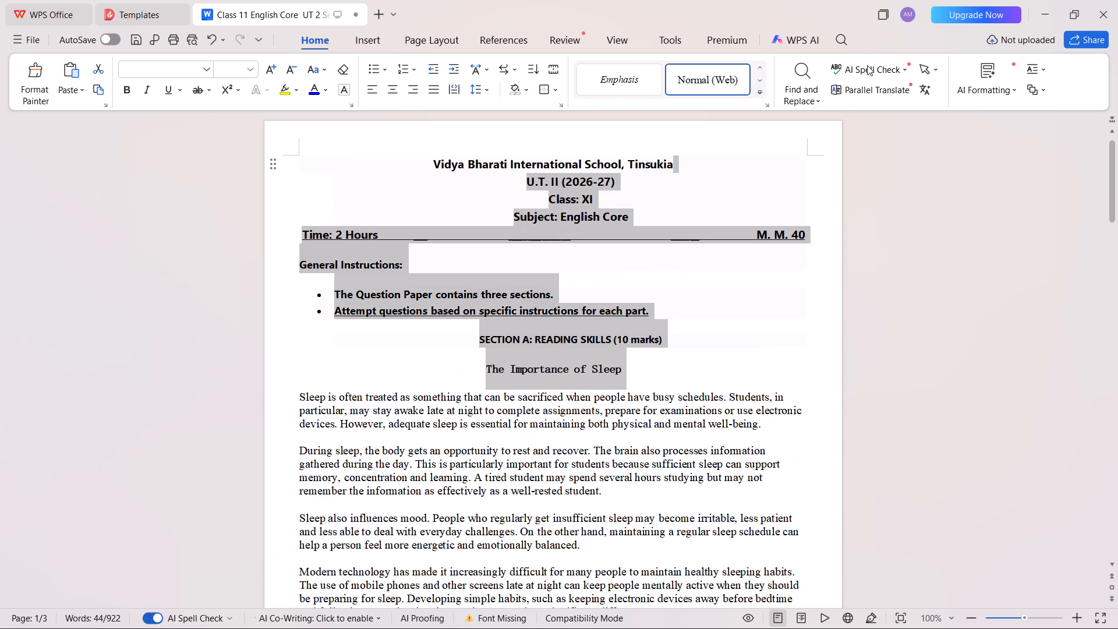
pyautogui.moveTo(867, 65); pyautogui.dragTo(838, 228)
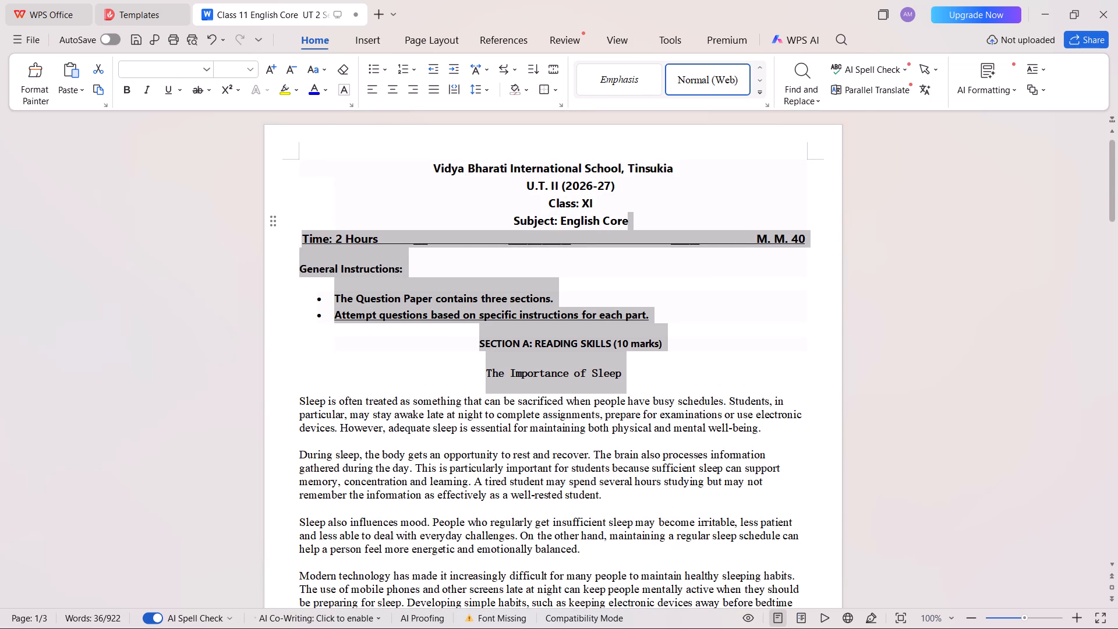
pyautogui.click(1045, 338)
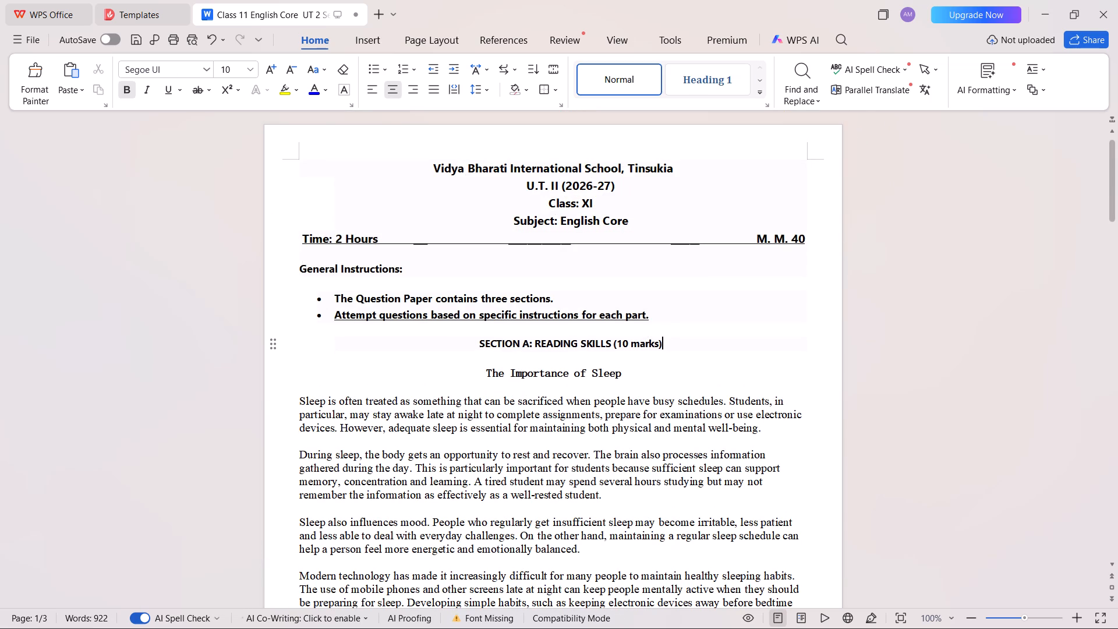
pyautogui.moveTo(298, 400); pyautogui.dragTo(391, 445)
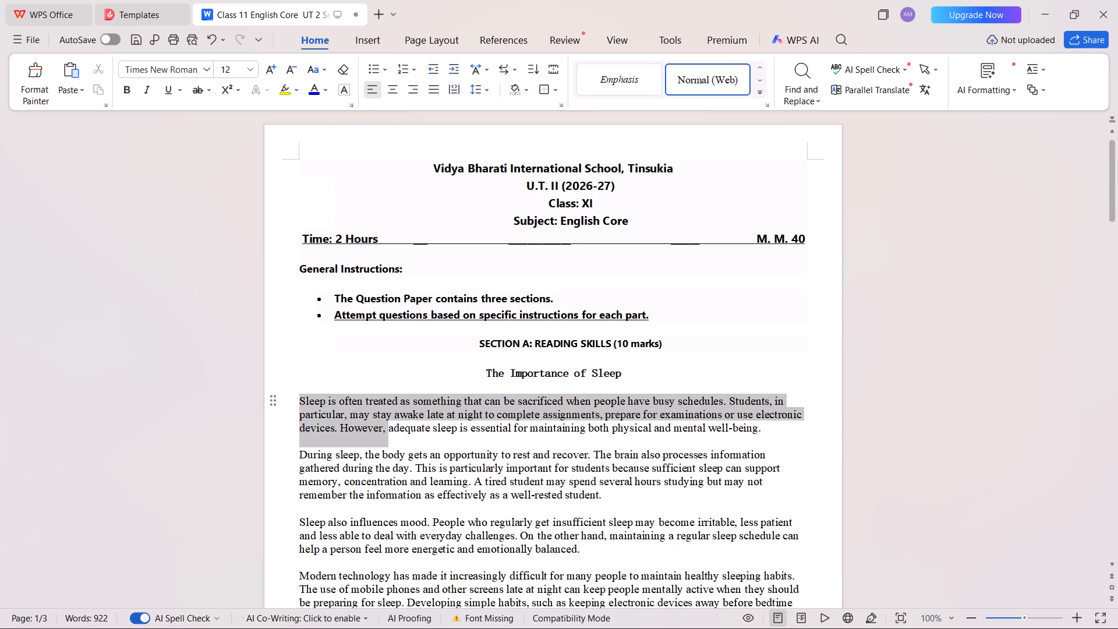
pyautogui.moveTo(391, 445); pyautogui.dragTo(551, 606)
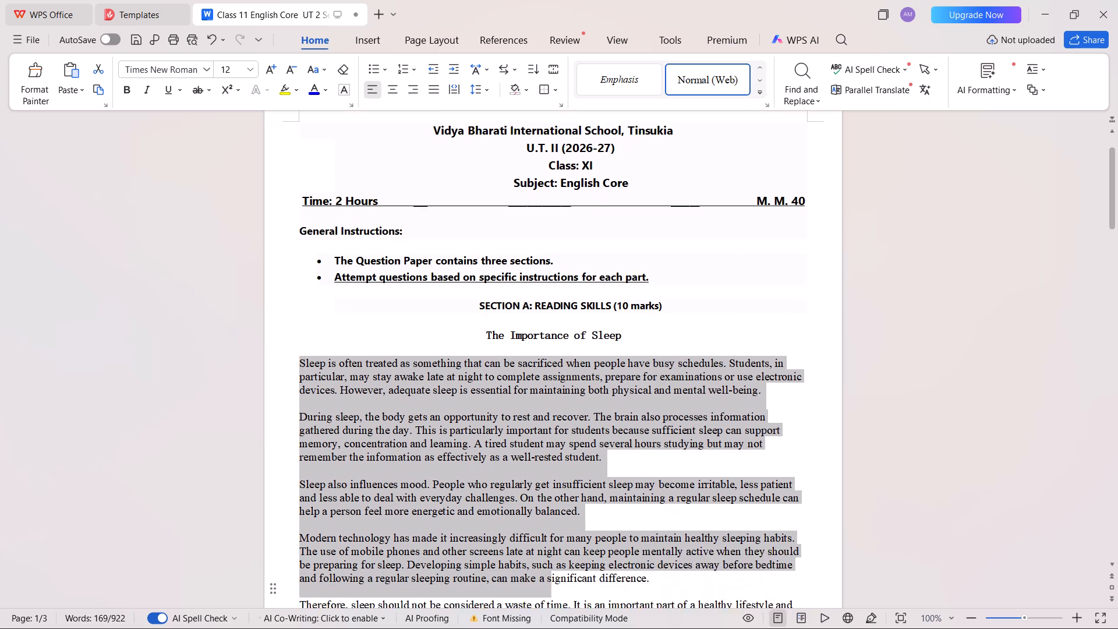
pyautogui.moveTo(551, 606); pyautogui.dragTo(638, 589)
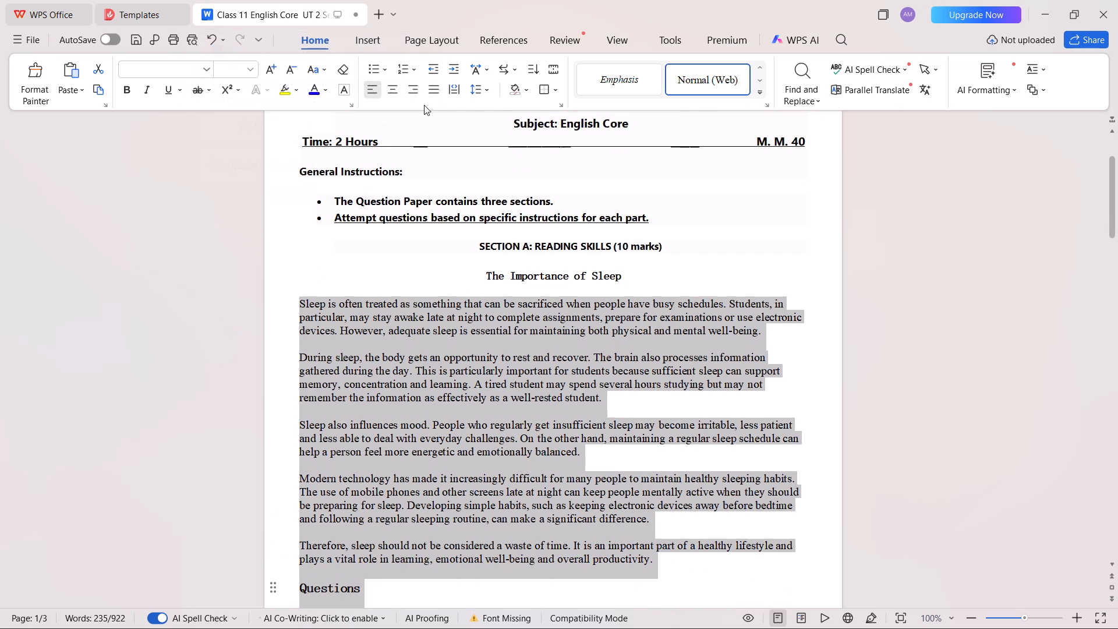
pyautogui.click(395, 90)
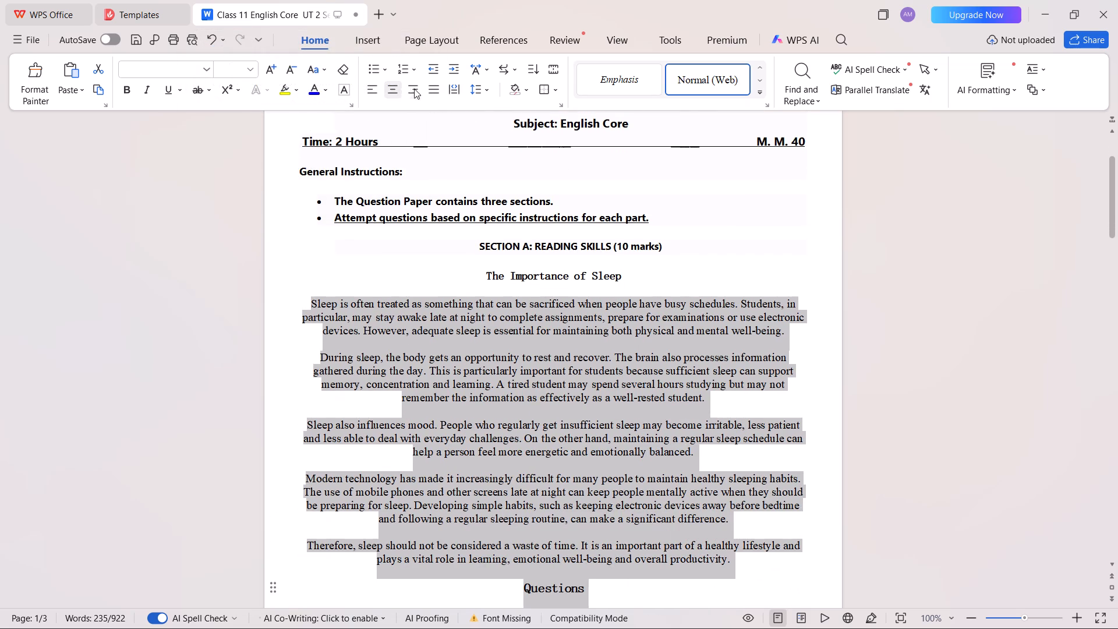
pyautogui.click(435, 94)
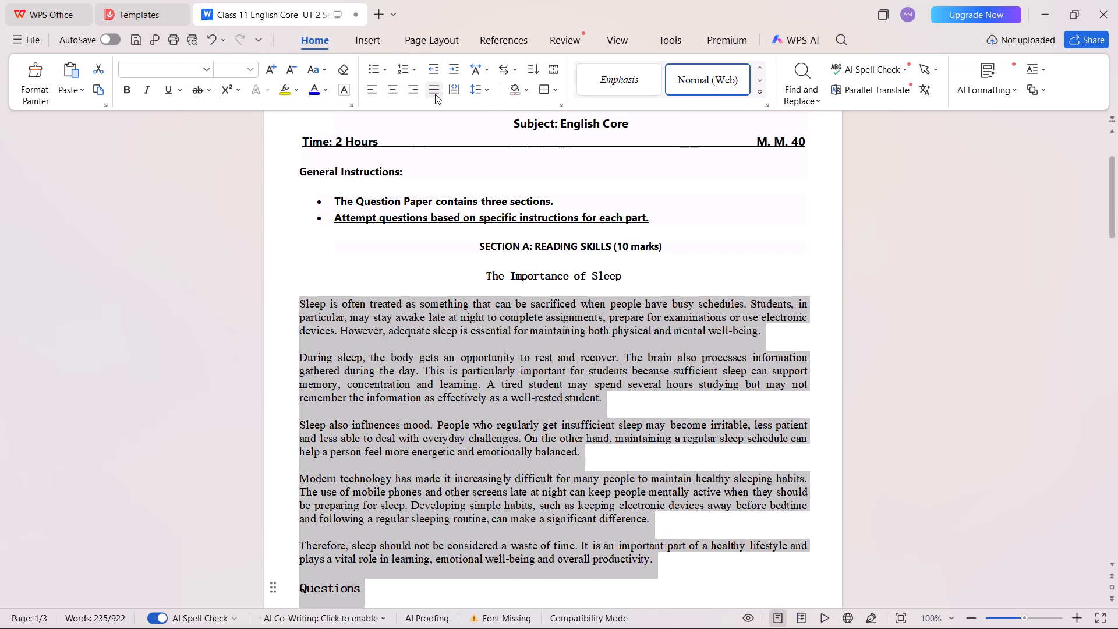
# Delete the "Questions" heading and its line between the passage and "I. Choose the correct option.".
pyautogui.scroll(-3, 409, 261)
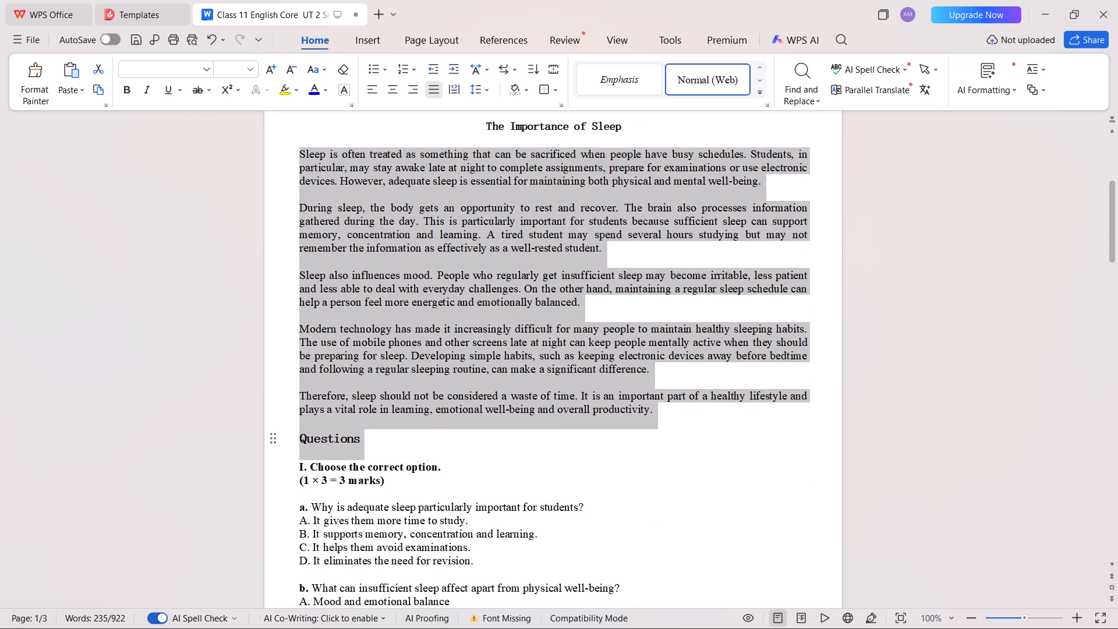
pyautogui.click(231, 456)
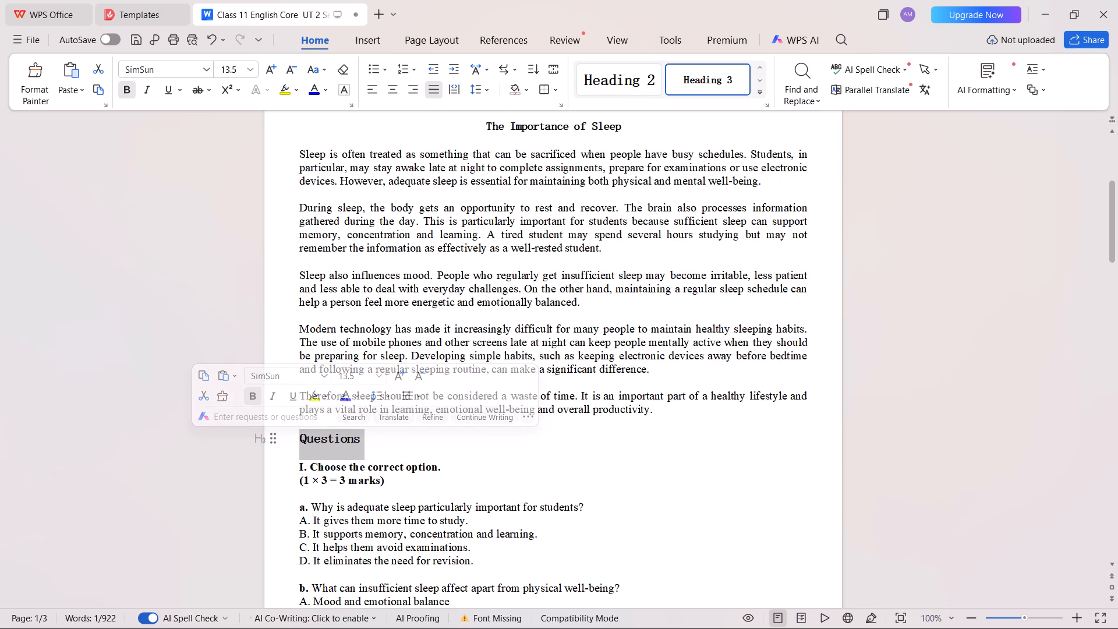
pyautogui.click(378, 443)
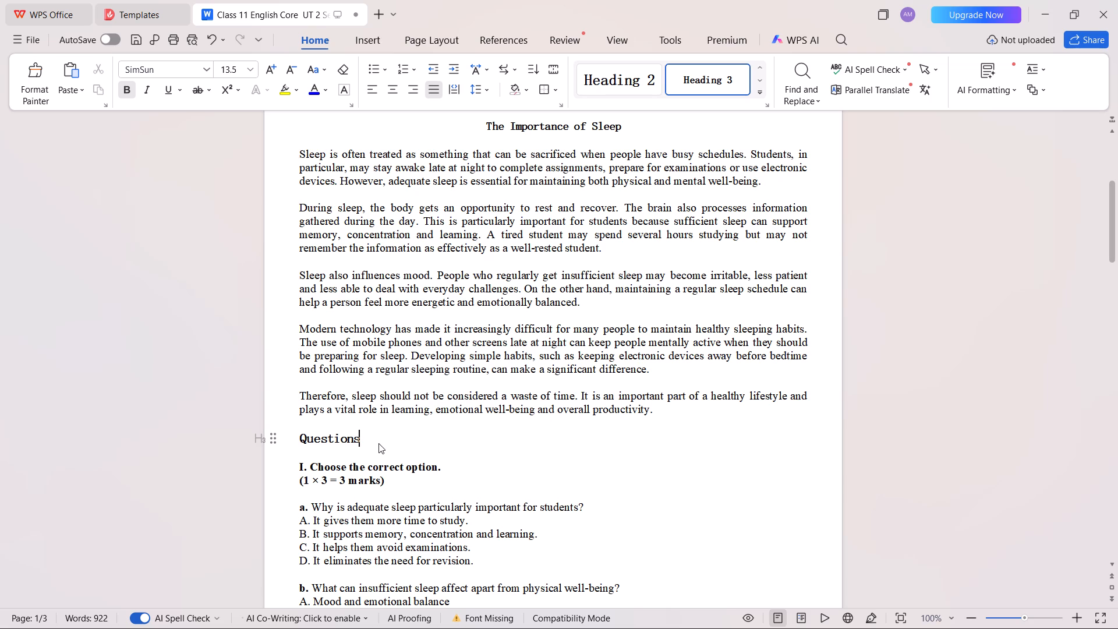
pyautogui.press('BackSpace')
pyautogui.press('BackSpace')
pyautogui.press('BackSpace')
pyautogui.press('BackSpace')
pyautogui.press('BackSpace')
pyautogui.press('BackSpace')
pyautogui.press('BackSpace')
pyautogui.press('BackSpace')
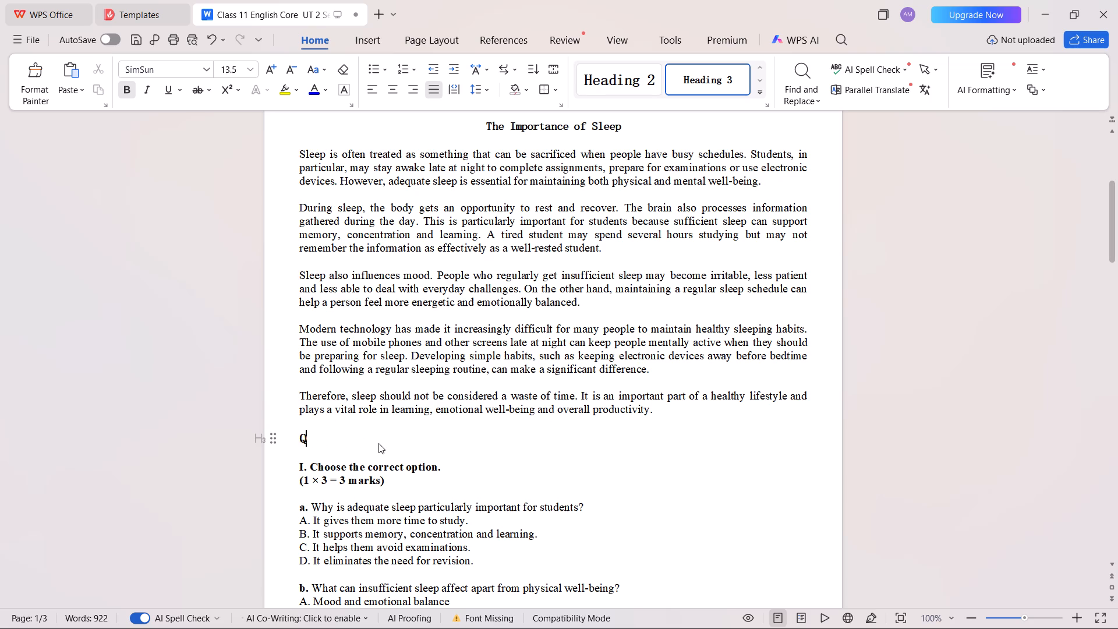
pyautogui.press('BackSpace')
pyautogui.press('BackSpace')
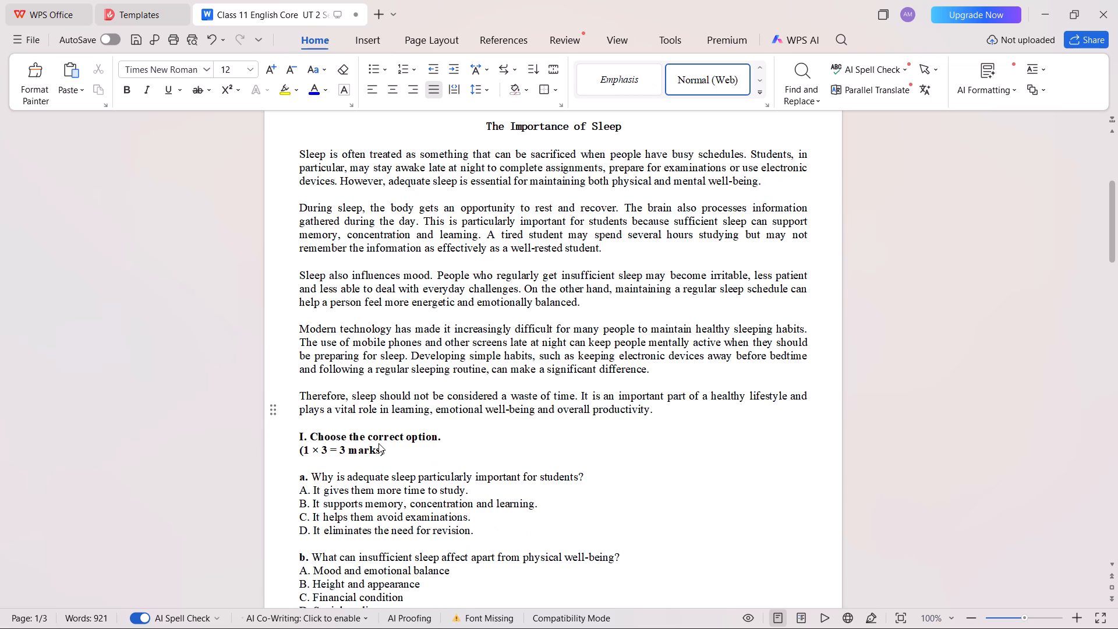
# Cut the "(1 × 3 = 3 marks)" text from the line below "I. Choose the correct option.".
pyautogui.click(636, 437)
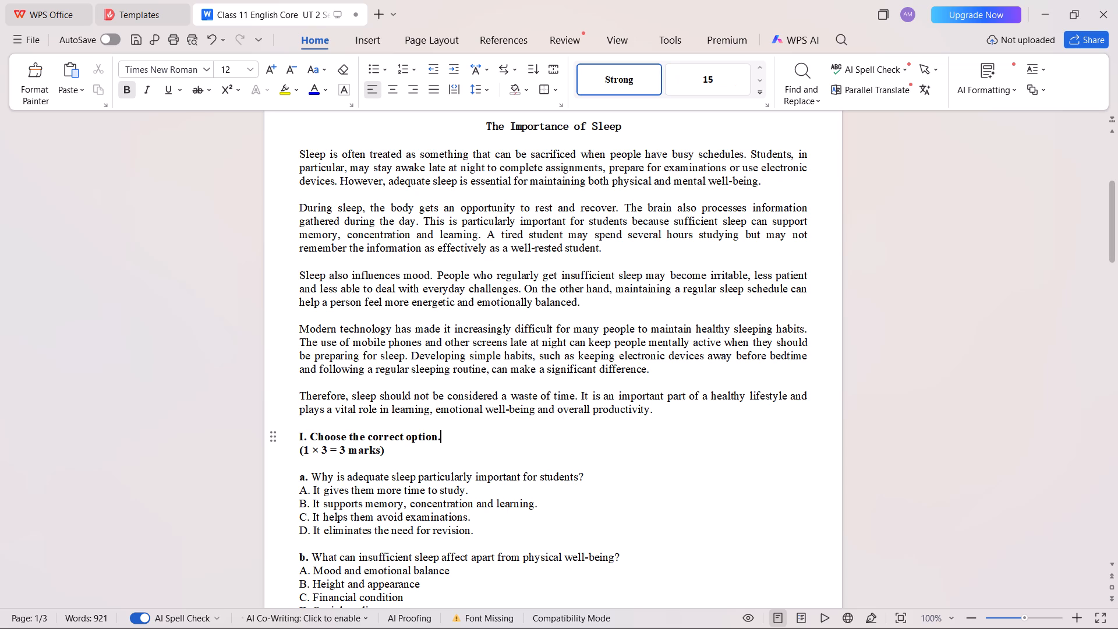
pyautogui.click(636, 437)
pyautogui.scroll(-8, 0, 207)
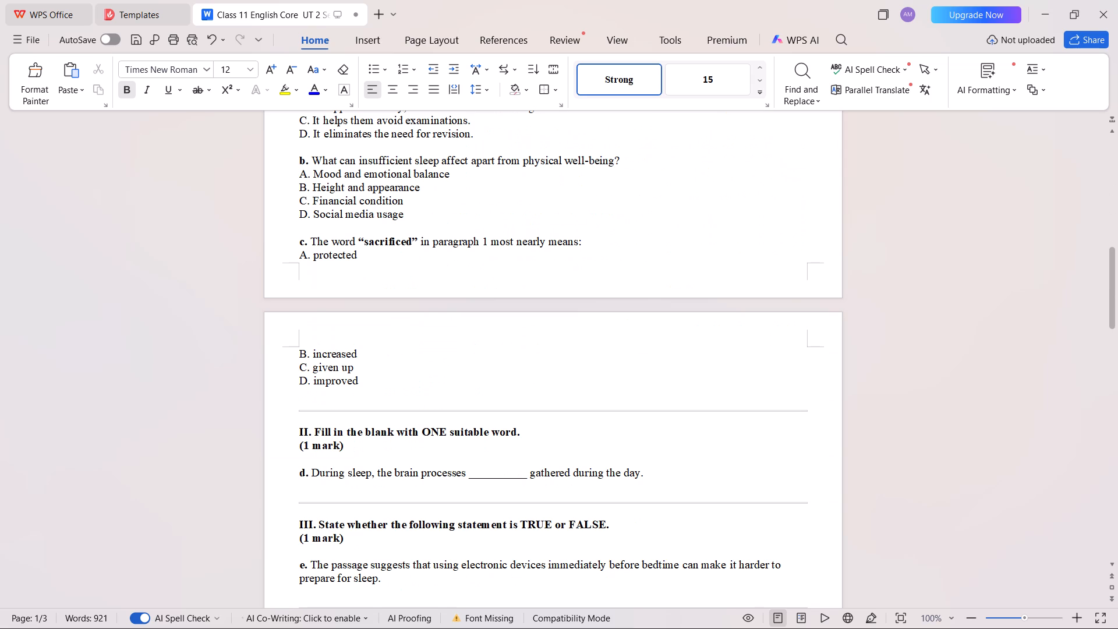
pyautogui.scroll(3, 0, 207)
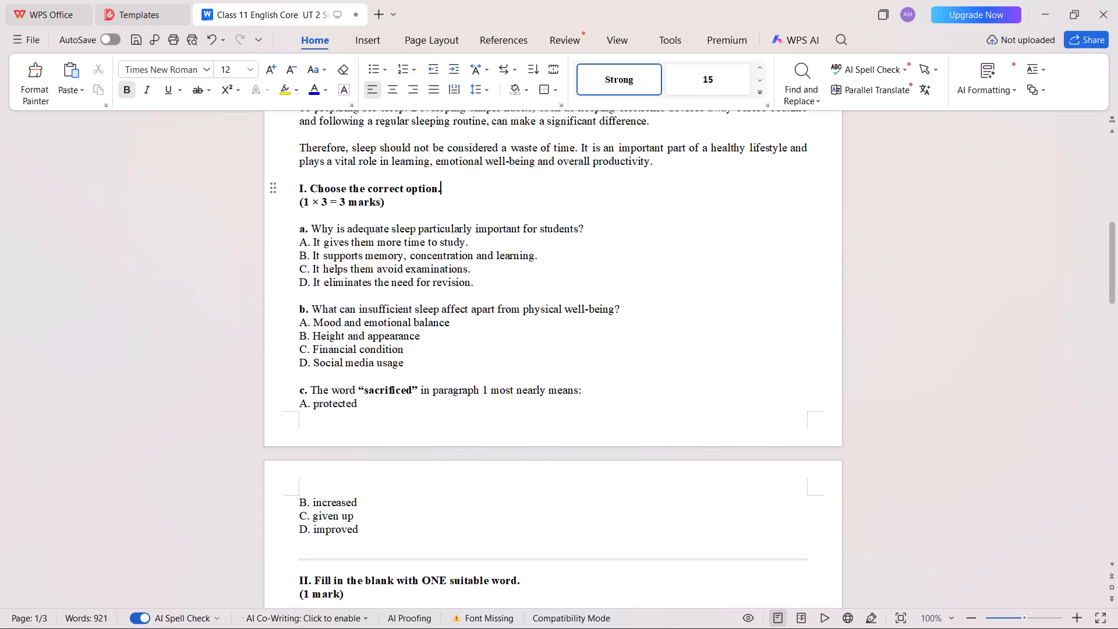
pyautogui.moveTo(387, 203); pyautogui.dragTo(223, 189)
pyautogui.click(551, 206)
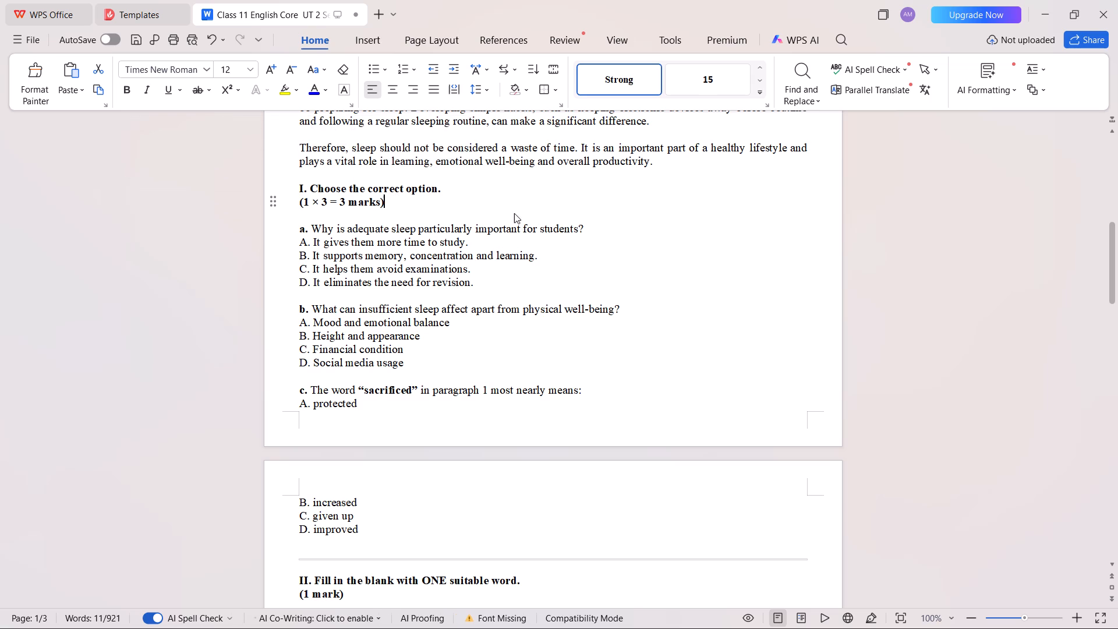
pyautogui.moveTo(386, 204); pyautogui.dragTo(331, 204)
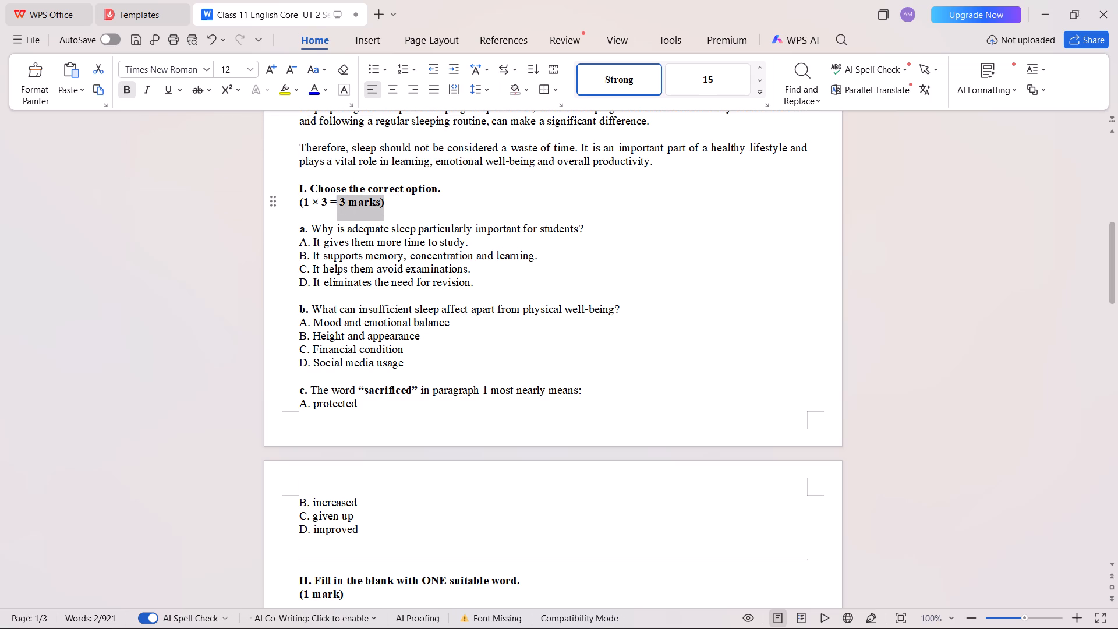
pyautogui.moveTo(331, 204); pyautogui.dragTo(286, 200)
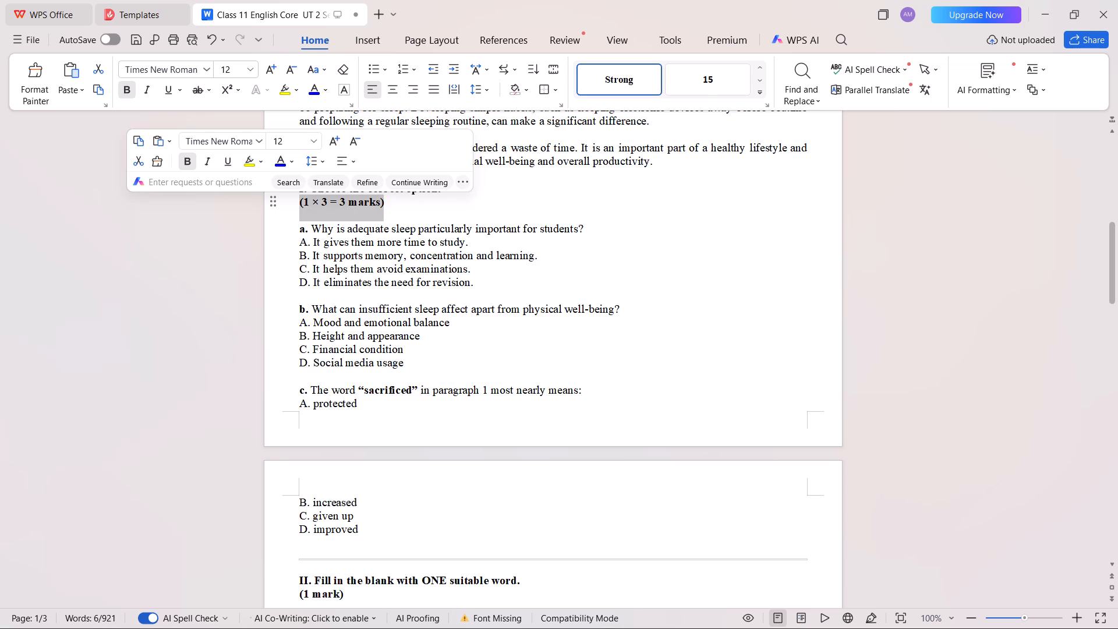
pyautogui.click(136, 162)
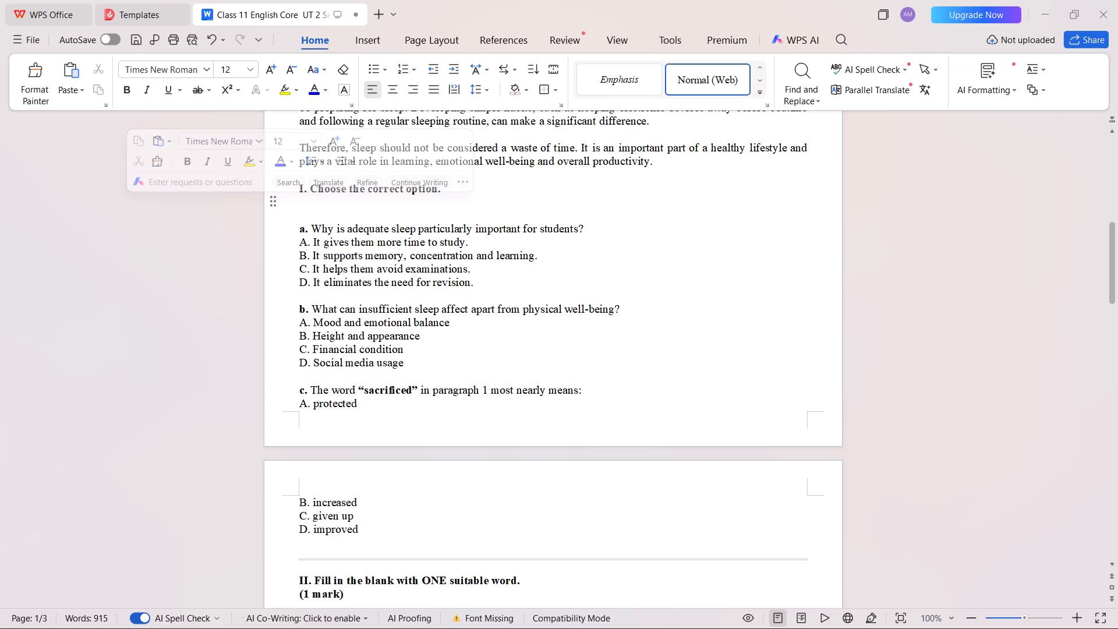
# Add a run of spaces after "I. Choose the correct option." and paste "(1 × 3 = 3 marks)" at the end of that line.
pyautogui.click(519, 202)
pyautogui.click(470, 184)
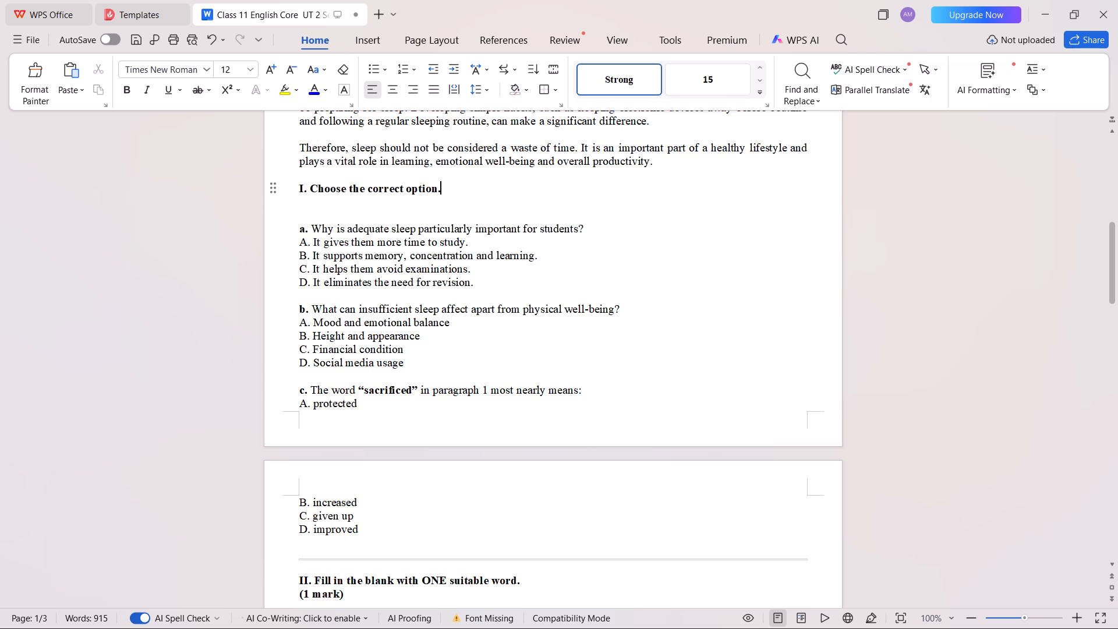
pyautogui.press('space')
pyautogui.press('space')
pyautogui.press('space')
pyautogui.press('space')
pyautogui.press('space')
pyautogui.press('space')
pyautogui.press('space')
pyautogui.press('space')
pyautogui.press('space')
pyautogui.press('space')
pyautogui.press('space')
pyautogui.press('space')
pyautogui.press('space')
pyautogui.press('space')
pyautogui.press('space')
pyautogui.press('space')
pyautogui.press('space')
pyautogui.press('space')
pyautogui.press('space')
pyautogui.press('space')
pyautogui.click(744, 190)
pyautogui.rightClick(745, 190)
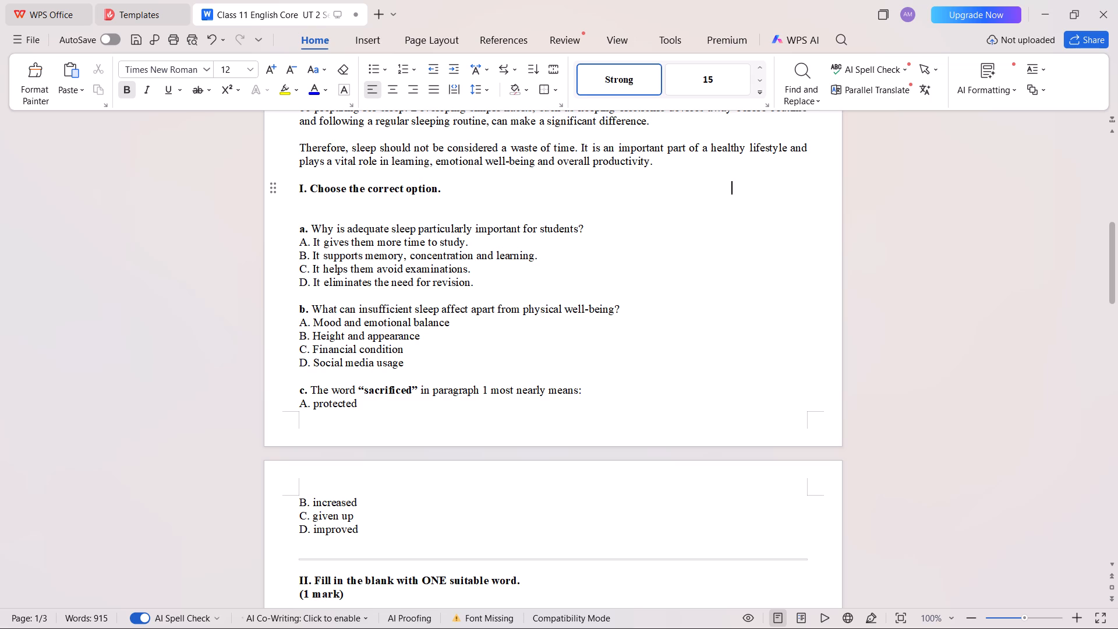
pyautogui.click(809, 205)
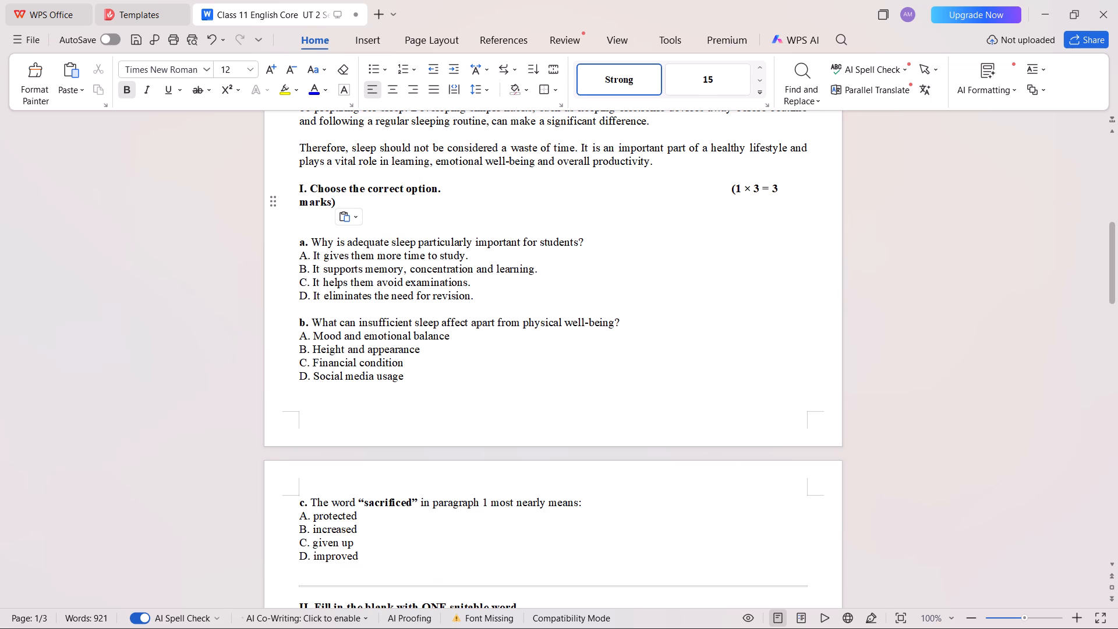
# Trim the spaces before "(1 × 3 = 3 marks)" so the marks fit on the heading's line, flush with the page's right margin.
pyautogui.click(720, 184)
pyautogui.press('BackSpace')
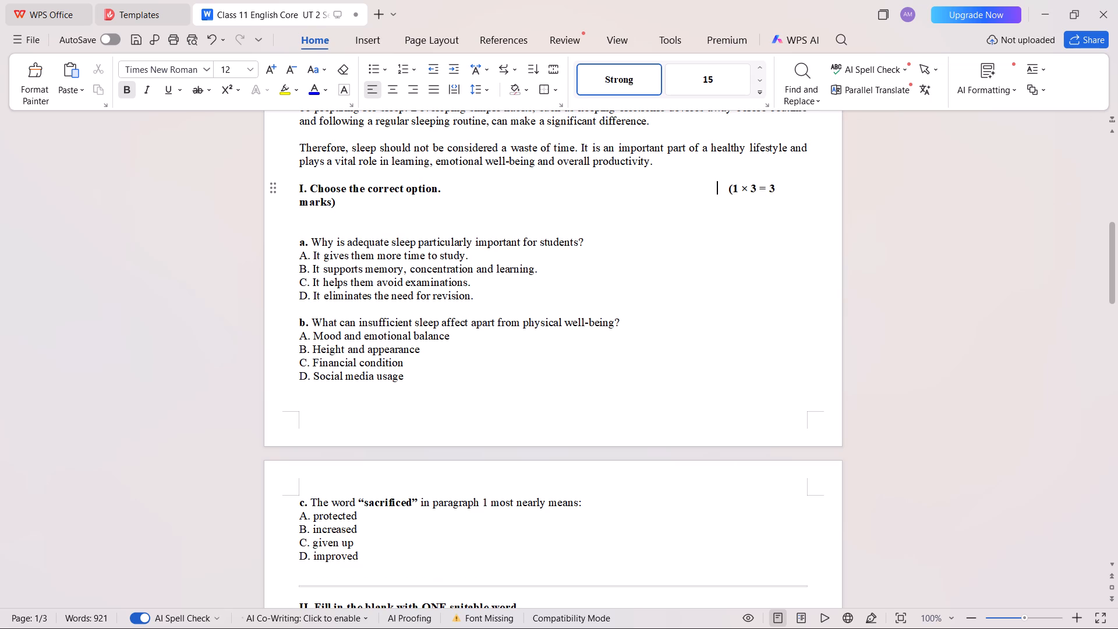
pyautogui.click(717, 192)
pyautogui.press('BackSpace')
pyautogui.press('BackSpace')
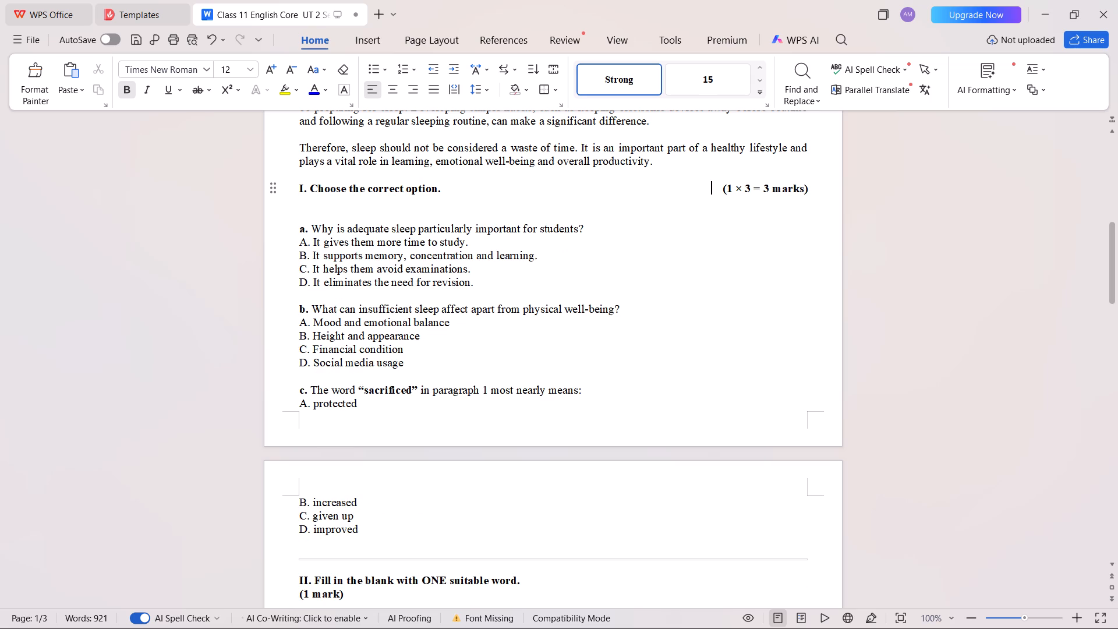
pyautogui.press('space')
pyautogui.press('space')
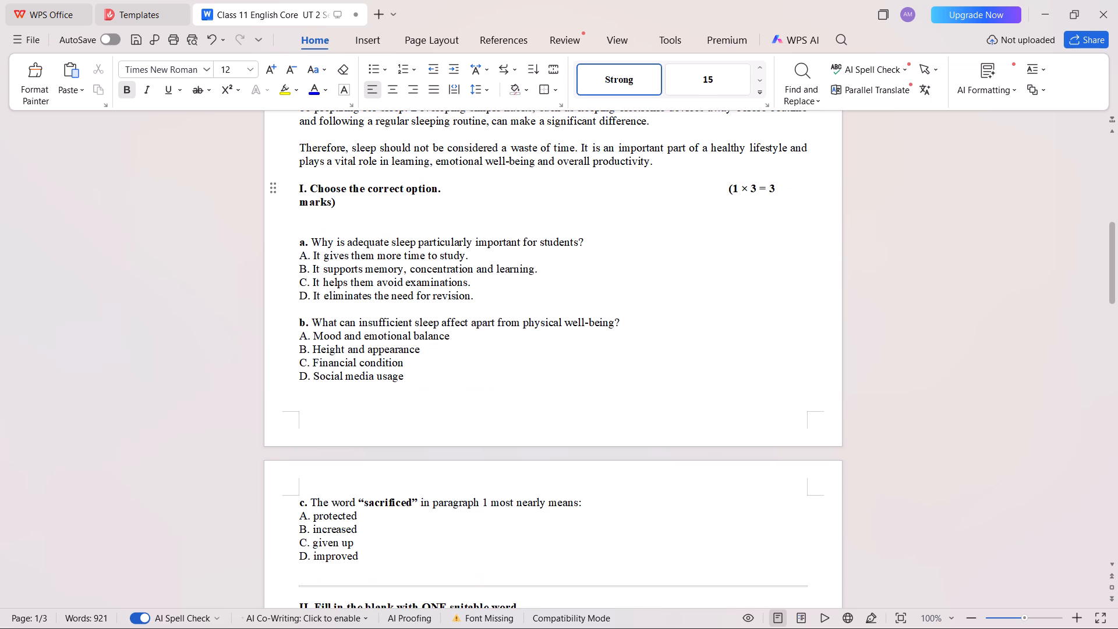
pyautogui.press('BackSpace')
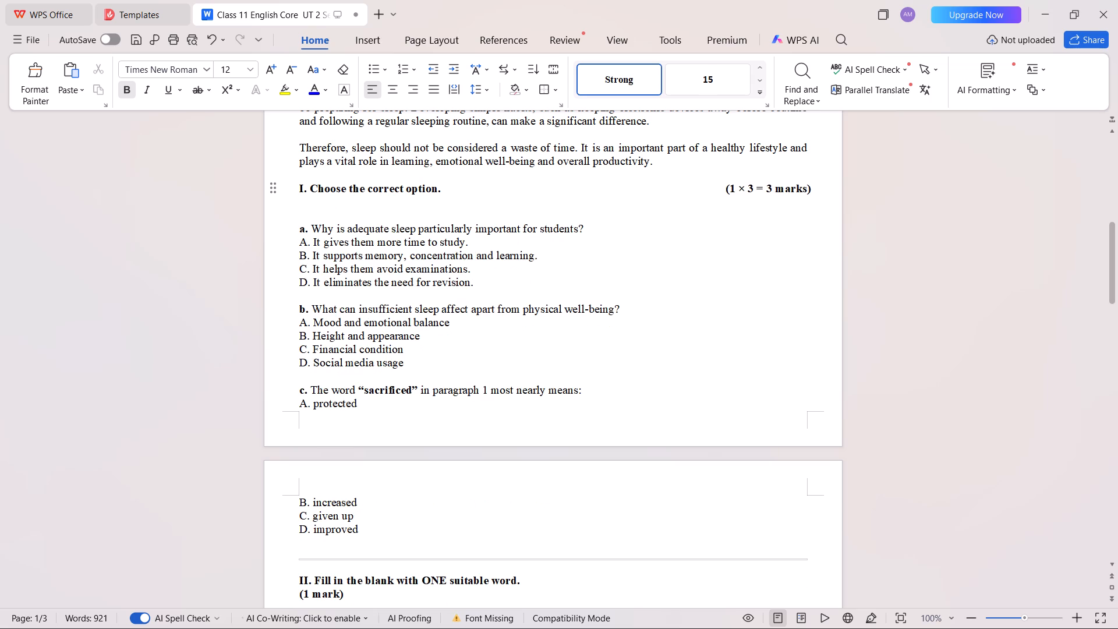
# Move "B. increased" onto the "A. protected" line of question c, separated from it by a few spaces.
pyautogui.scroll(-2, 469, 337)
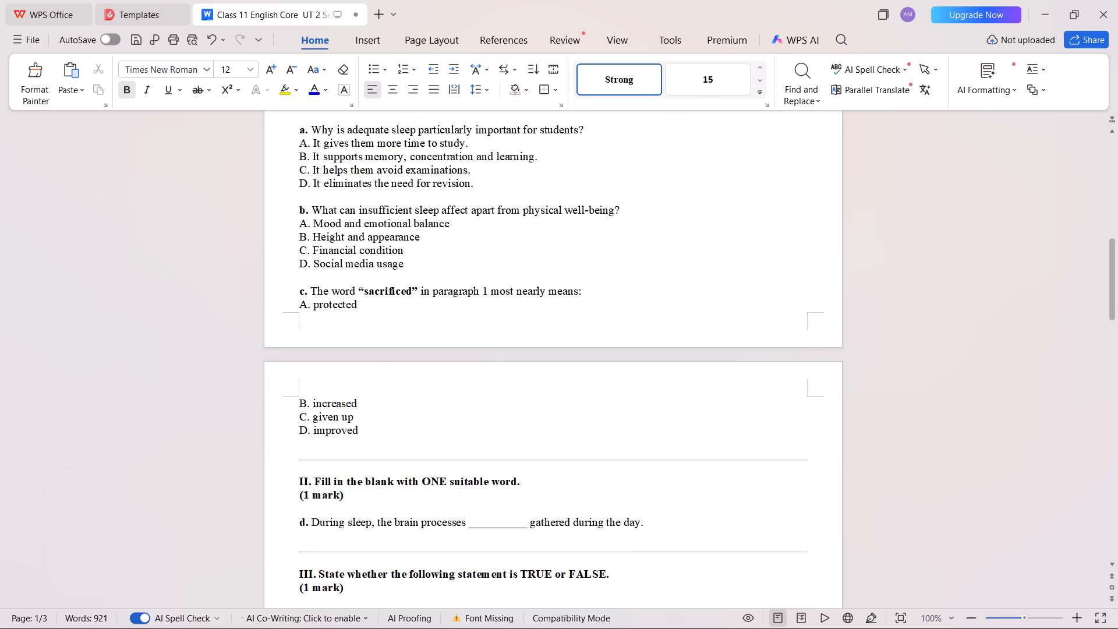
pyautogui.scroll(-2, 469, 333)
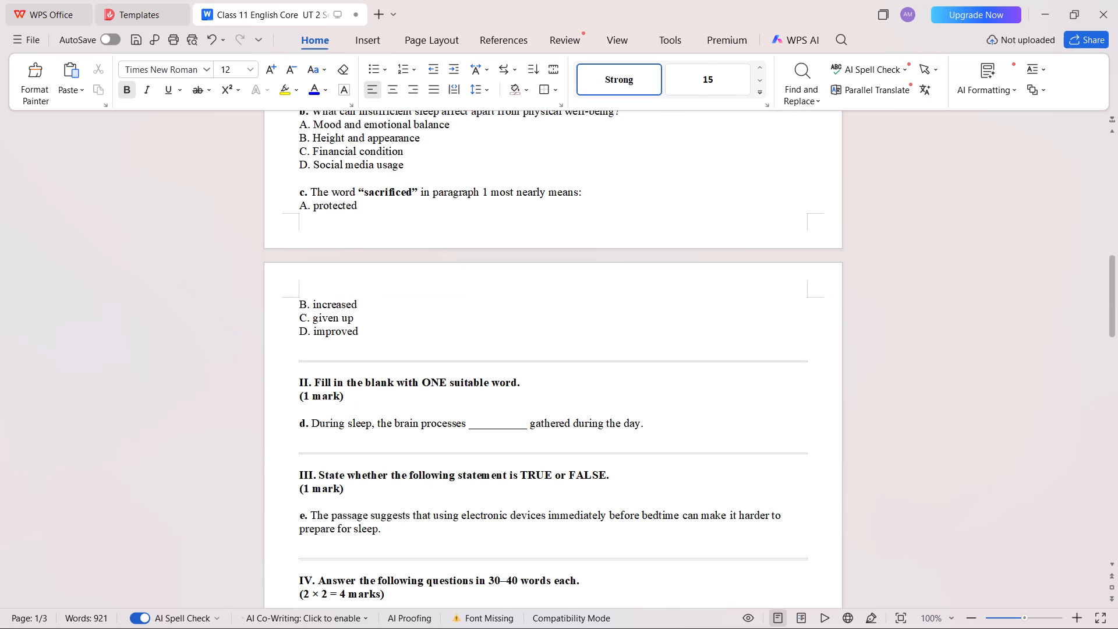
pyautogui.moveTo(294, 302); pyautogui.dragTo(406, 307)
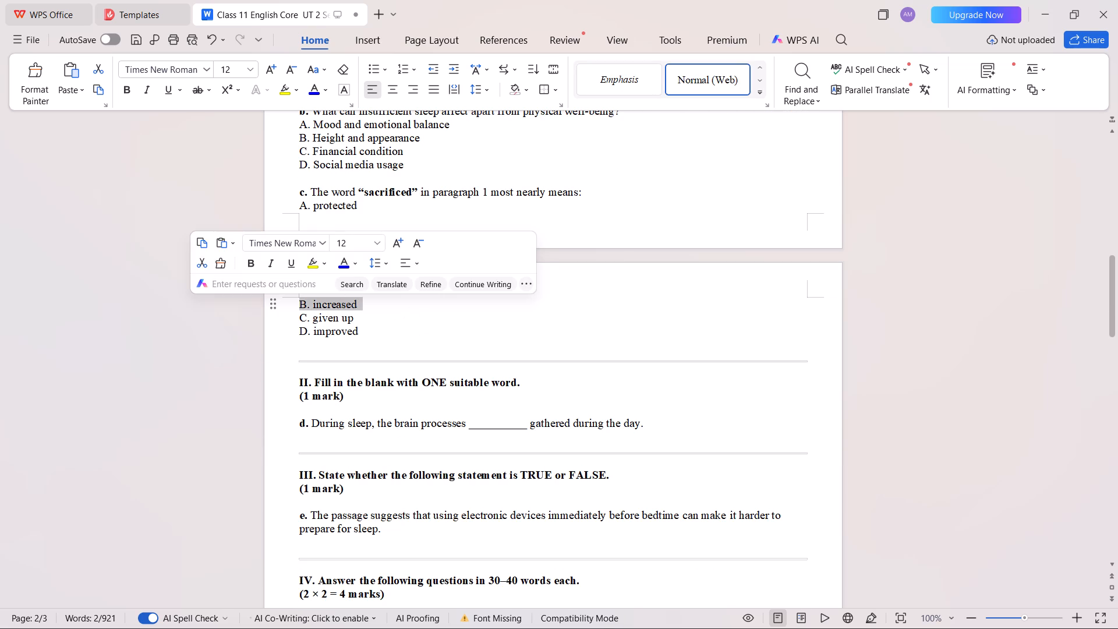
pyautogui.click(199, 263)
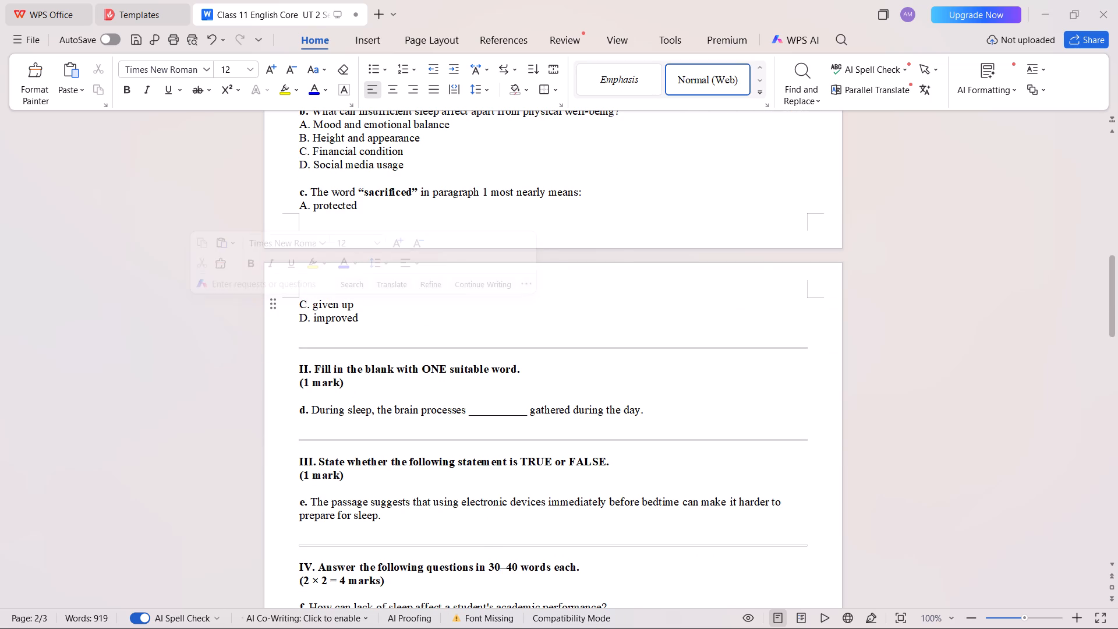
pyautogui.click(607, 217)
pyautogui.press('space')
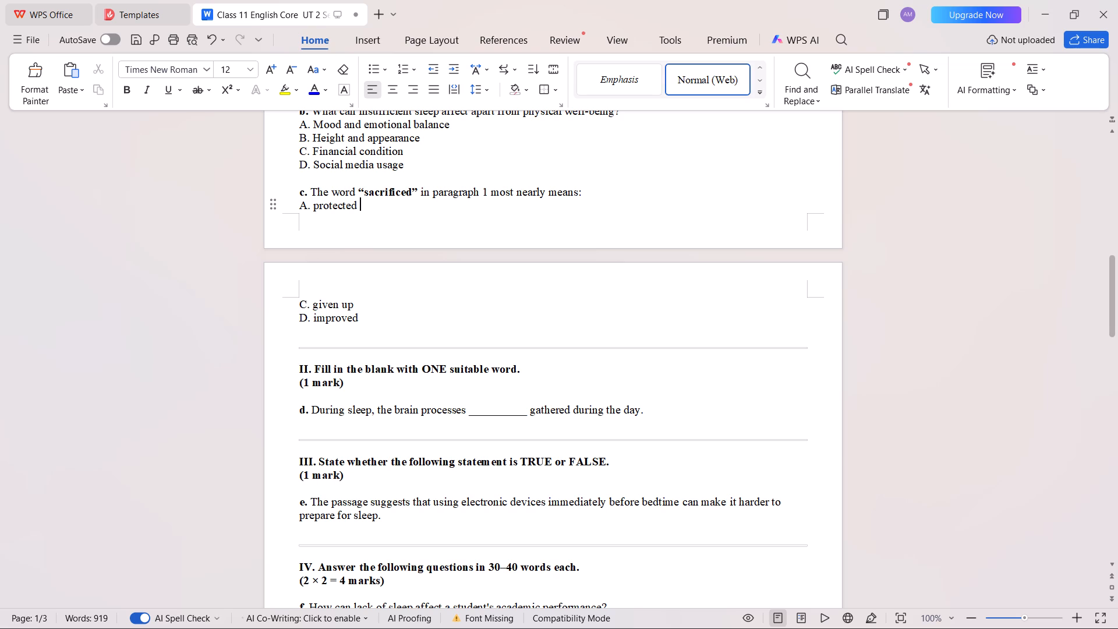
pyautogui.press('space')
pyautogui.press('space')
pyautogui.press('space')
pyautogui.press('space')
pyautogui.rightClick(387, 205)
pyautogui.click(455, 224)
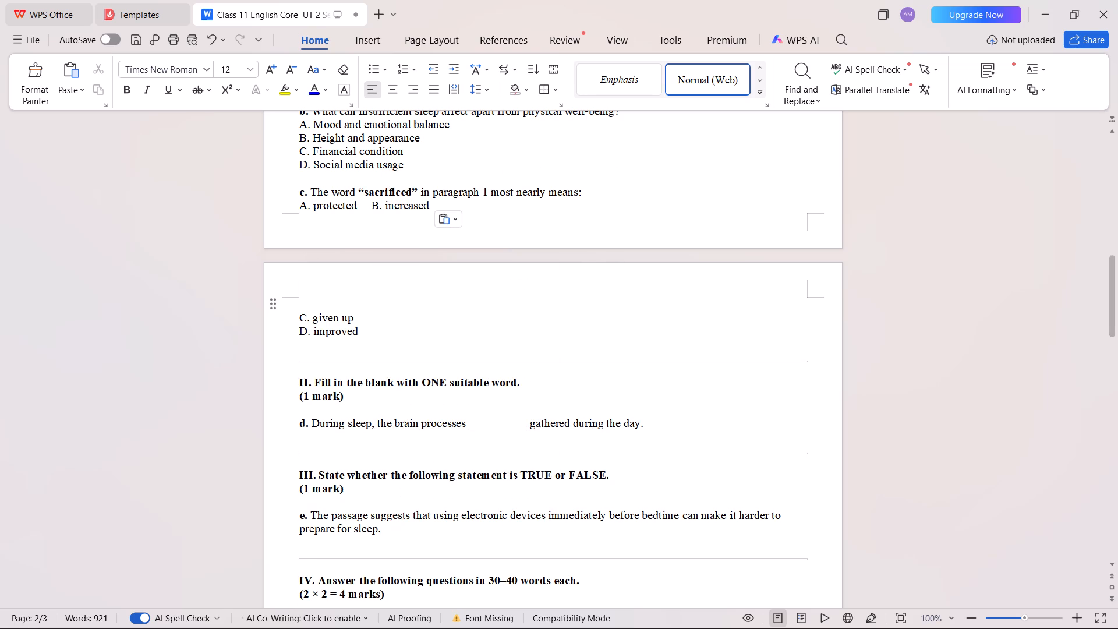
# Move "C. given up" onto question c's option line, after "B. increased" and a run of spaces.
pyautogui.moveTo(365, 319); pyautogui.dragTo(252, 317)
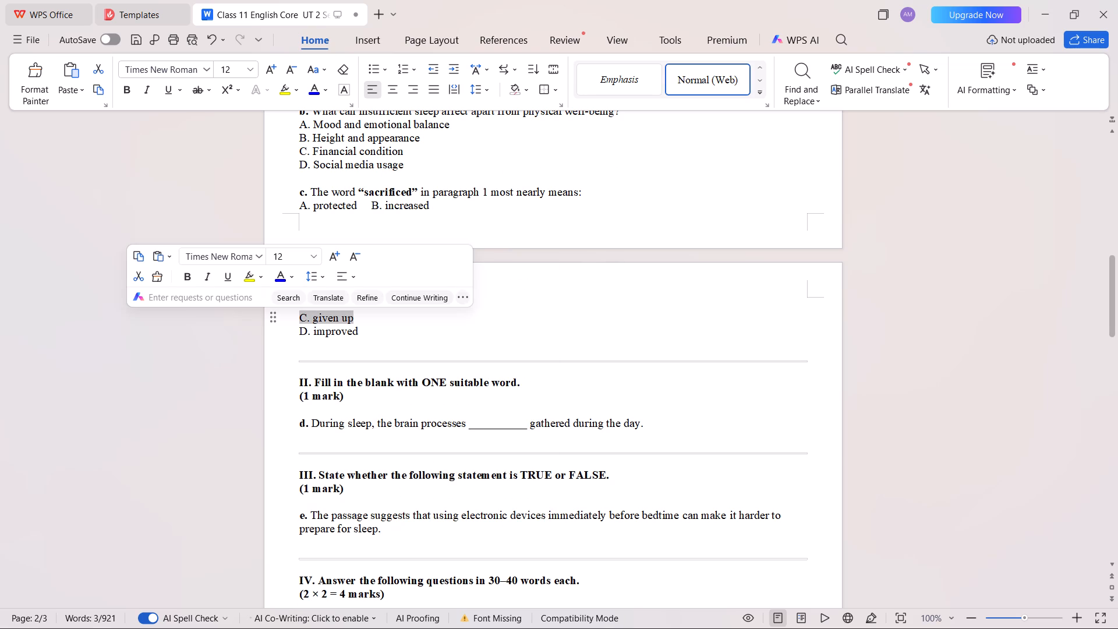
pyautogui.click(139, 271)
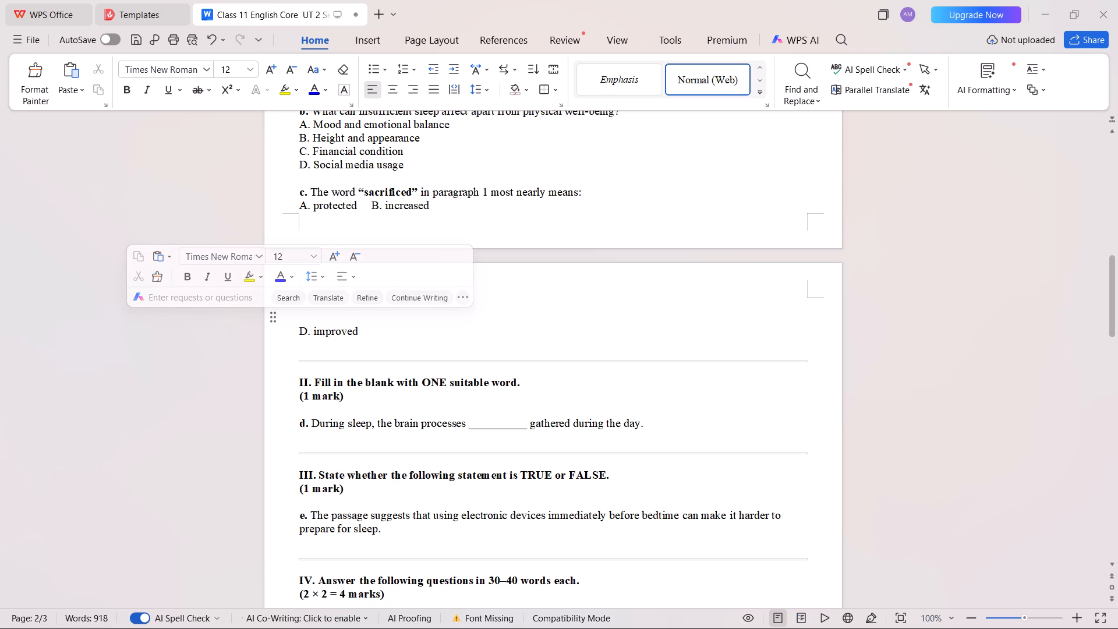
pyautogui.click(445, 209)
pyautogui.press('space')
pyautogui.press('space')
pyautogui.press('space')
pyautogui.press('space')
pyautogui.press('space')
pyautogui.press('space')
pyautogui.press('space')
pyautogui.press('space')
pyautogui.press('space')
pyautogui.press('space')
pyautogui.press('space')
pyautogui.press('space')
pyautogui.press('space')
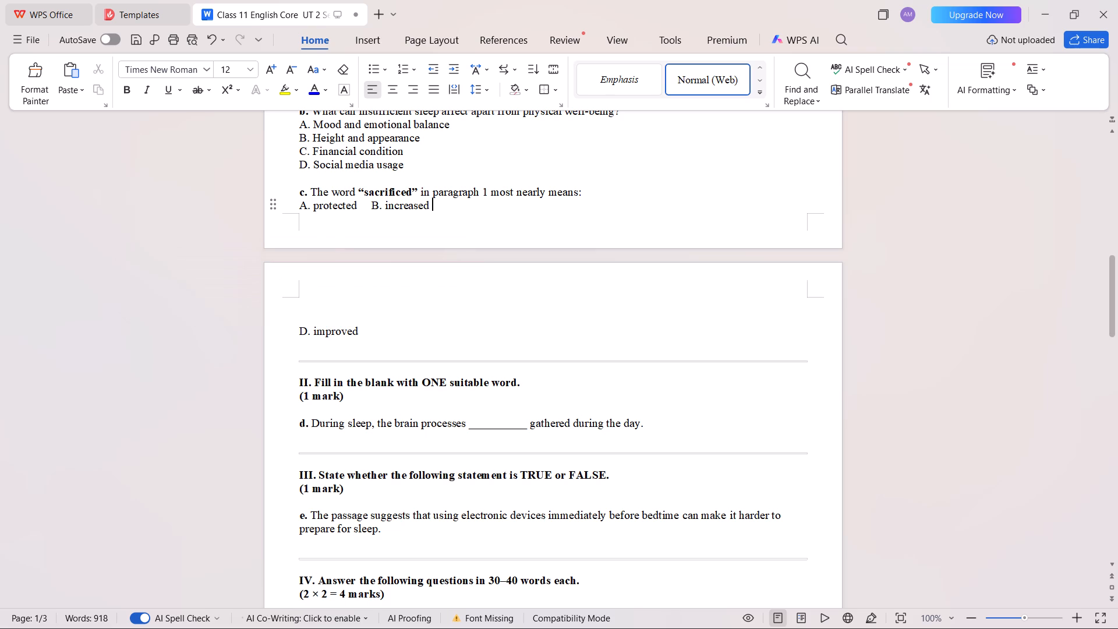
pyautogui.rightClick(474, 204)
pyautogui.click(535, 223)
# Move "D. improved" to the end of question c's option line, after "C. given up" and a run of spaces.
pyautogui.moveTo(366, 333); pyautogui.dragTo(270, 331)
pyautogui.click(133, 288)
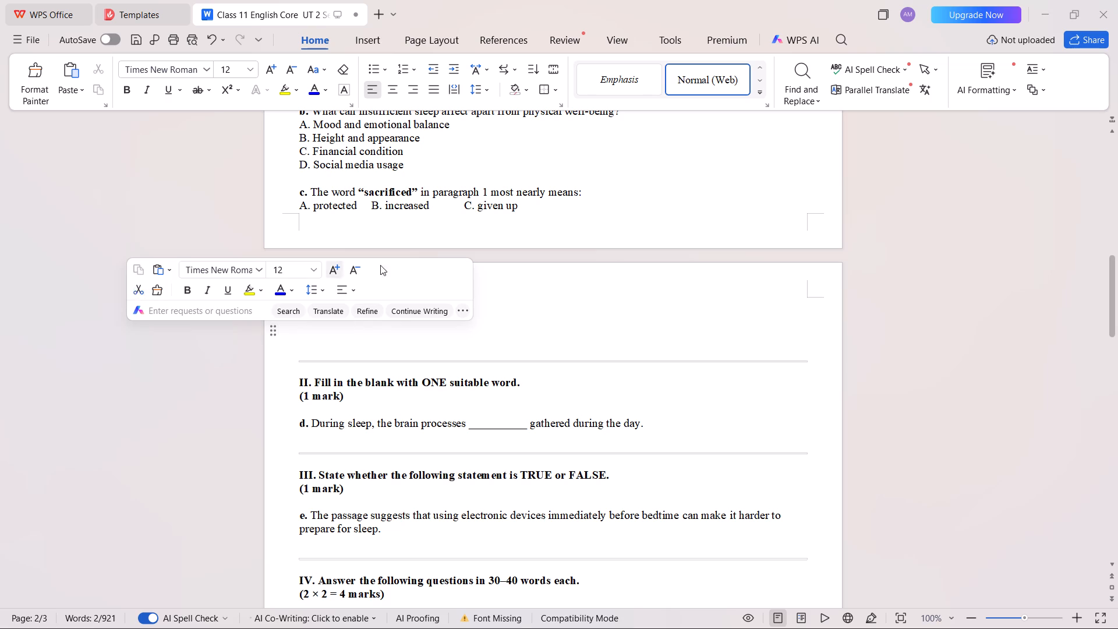
pyautogui.click(552, 208)
pyautogui.press('space')
pyautogui.press('space')
pyautogui.press('space')
pyautogui.press('space')
pyautogui.press('space')
pyautogui.press('space')
pyautogui.press('space')
pyautogui.press('space')
pyautogui.press('space')
pyautogui.press('space')
pyautogui.press('space')
pyautogui.press('space')
pyautogui.press('space')
pyautogui.press('space')
pyautogui.press('space')
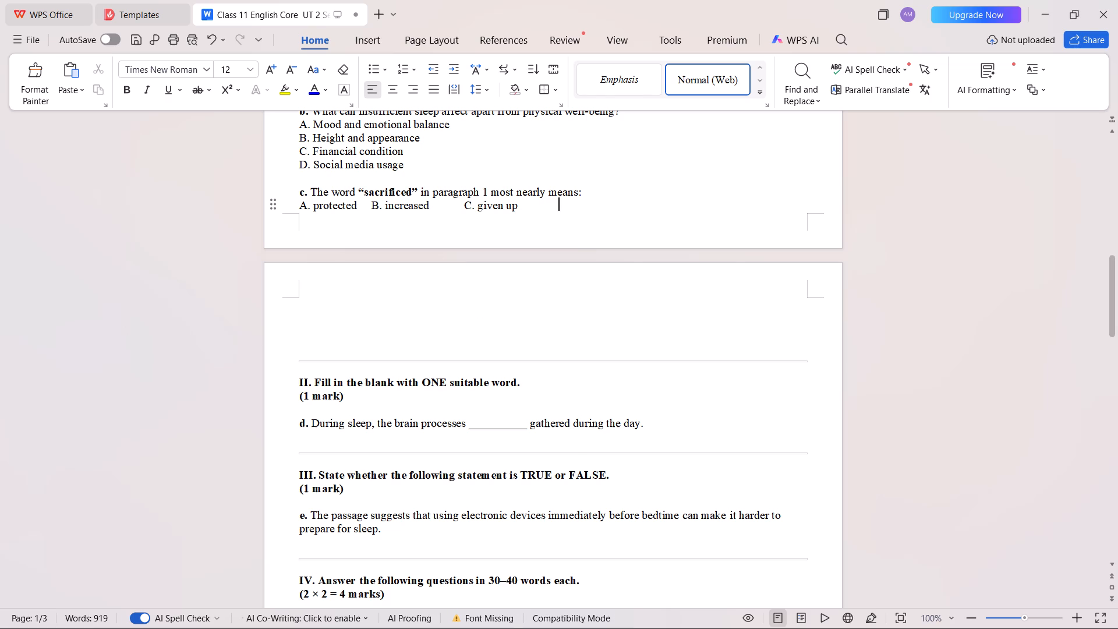
pyautogui.rightClick(565, 206)
pyautogui.click(635, 223)
# Widen the gap between "A. protected" and "B. increased" with about twenty more spaces.
pyautogui.click(365, 205)
pyautogui.press('space')
pyautogui.press('space')
pyautogui.press('space')
pyautogui.press('space')
pyautogui.press('space')
pyautogui.press('space')
pyautogui.press('space')
pyautogui.press('space')
pyautogui.press('space')
pyautogui.press('space')
pyautogui.press('space')
pyautogui.press('space')
pyautogui.press('space')
pyautogui.press('space')
pyautogui.press('space')
pyautogui.press('space')
pyautogui.press('space')
pyautogui.press('space')
pyautogui.press('space')
pyautogui.press('space')
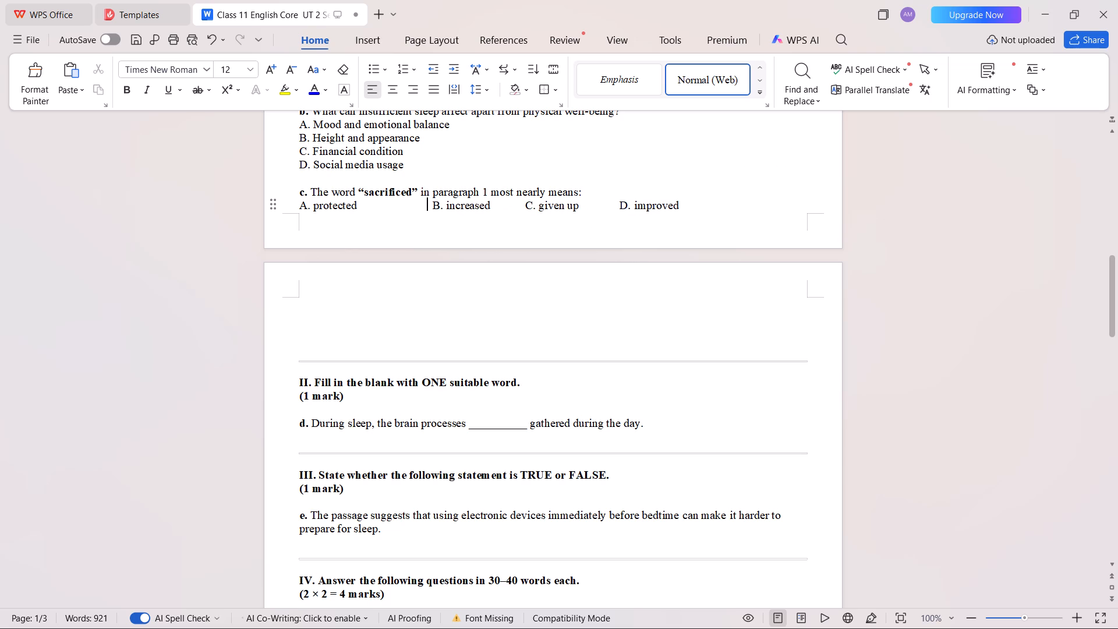
# Widen the gap between "B. increased" and "C. given up" with spaces to match the gap before B.
pyautogui.click(503, 199)
pyautogui.press('space')
pyautogui.press('space')
pyautogui.press('space')
pyautogui.press('space')
pyautogui.press('space')
pyautogui.press('space')
pyautogui.press('space')
pyautogui.press('space')
pyautogui.press('space')
pyautogui.press('space')
pyautogui.press('space')
pyautogui.press('space')
pyautogui.press('space')
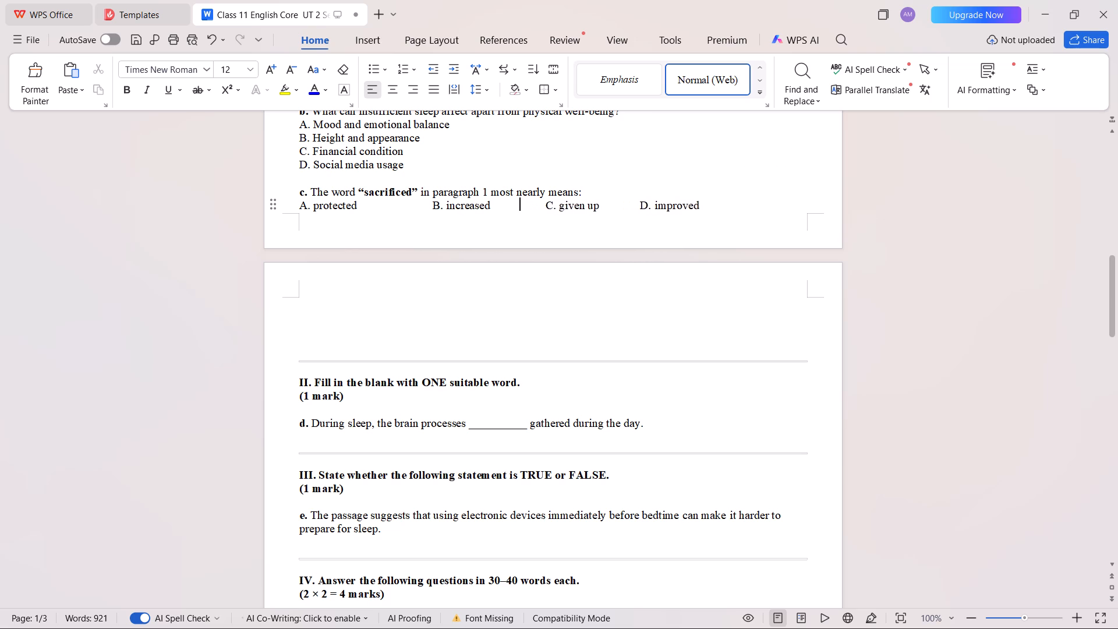
# Widen the gap between "C. given up" and "D. improved" with spaces so question c's four options spread evenly across the line.
pyautogui.click(632, 202)
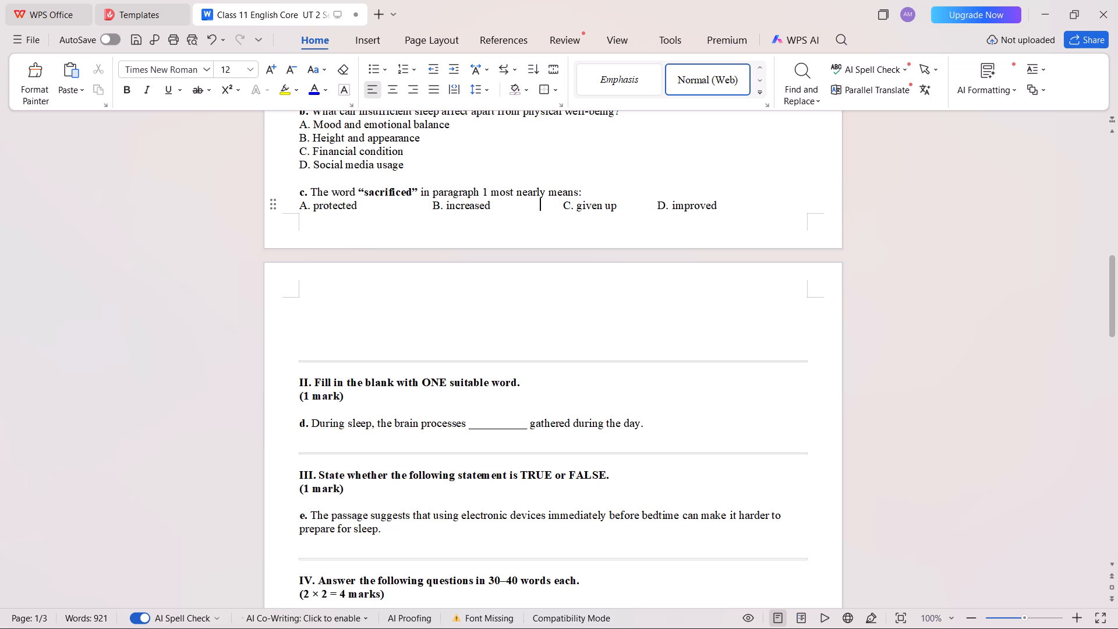
pyautogui.press('space')
pyautogui.press('space')
pyautogui.press('space')
pyautogui.press('space')
pyautogui.press('space')
pyautogui.press('space')
pyautogui.press('space')
pyautogui.press('space')
pyautogui.press('space')
pyautogui.press('space')
pyautogui.press('space')
pyautogui.press('space')
pyautogui.press('space')
pyautogui.press('space')
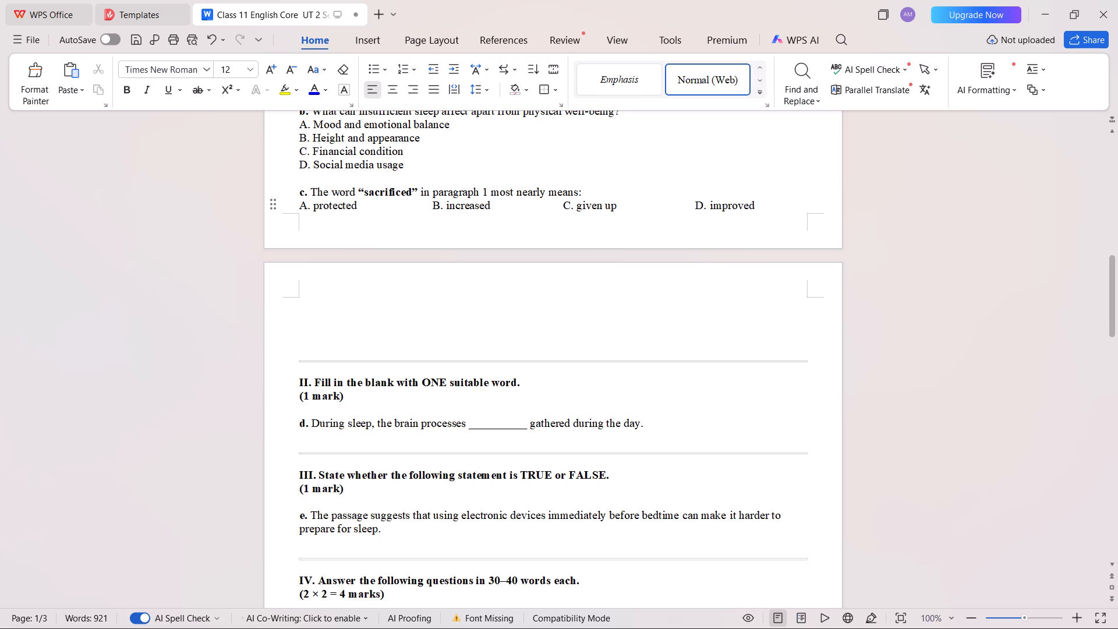
pyautogui.press('space')
# Delete the horizontal line and the blank lines above "II. Fill in the blank with ONE suitable word.".
pyautogui.scroll(-1, 489, 317)
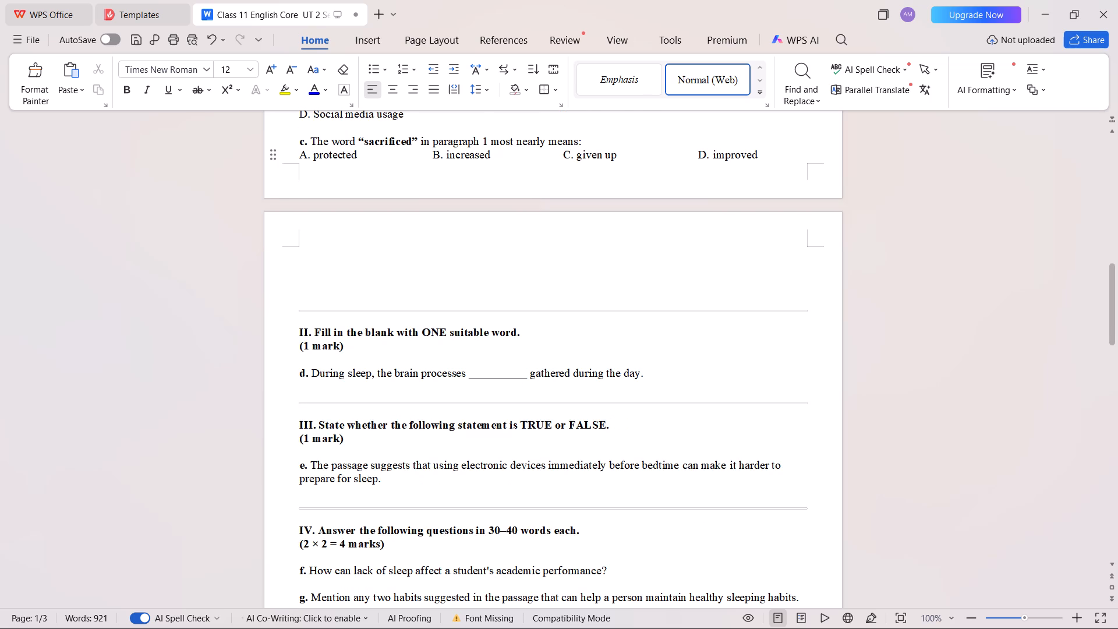
pyautogui.moveTo(812, 313); pyautogui.dragTo(450, 297)
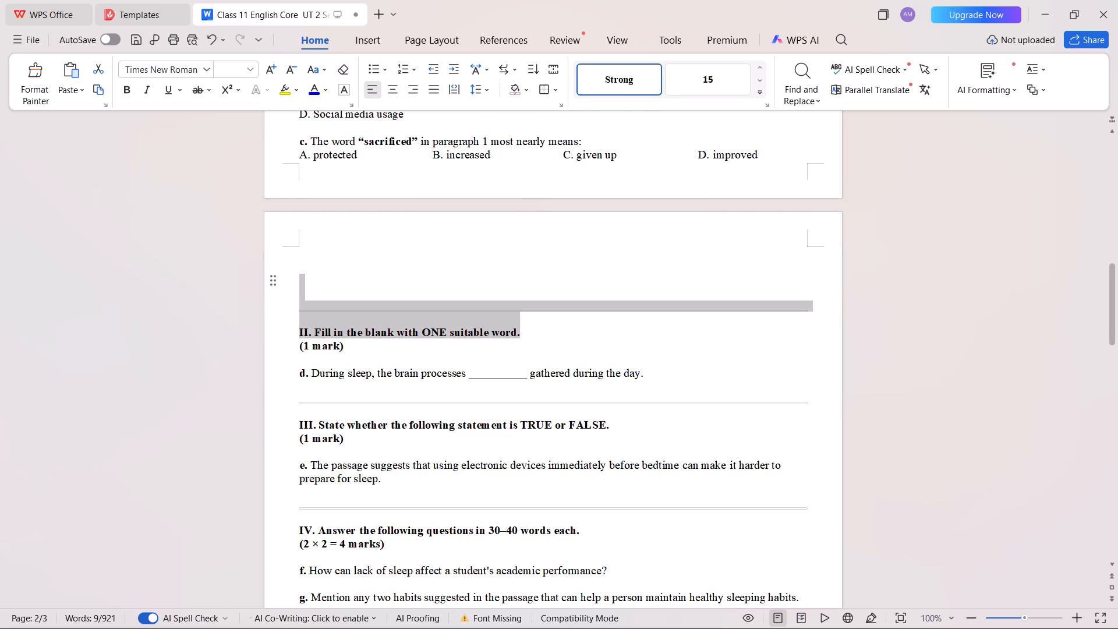
pyautogui.moveTo(450, 297); pyautogui.dragTo(281, 299)
pyautogui.click(533, 268)
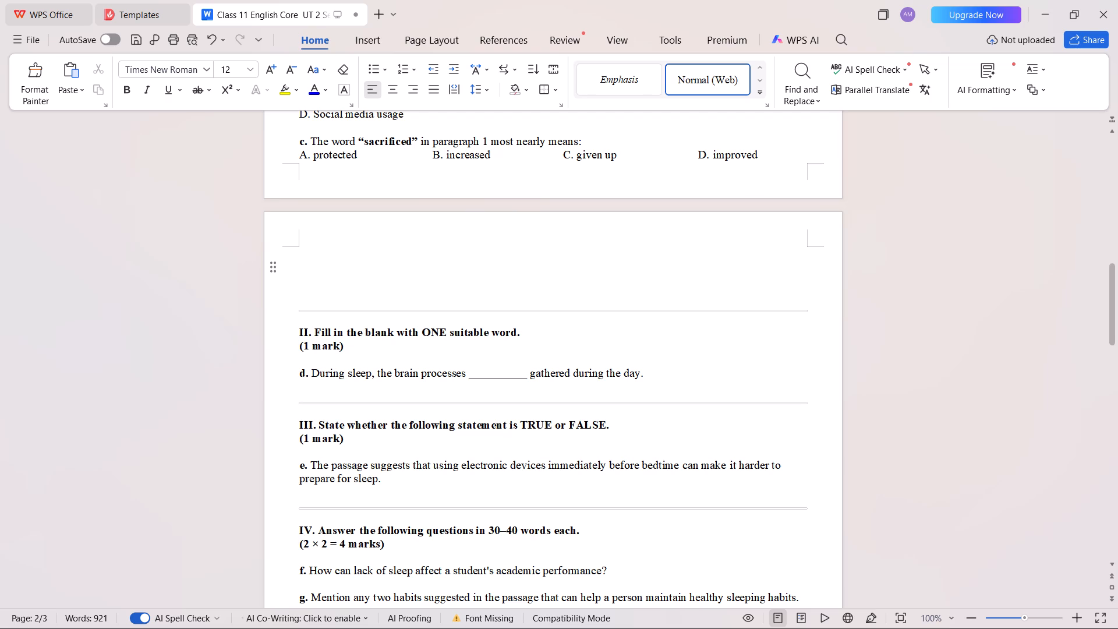
pyautogui.moveTo(293, 312); pyautogui.dragTo(782, 333)
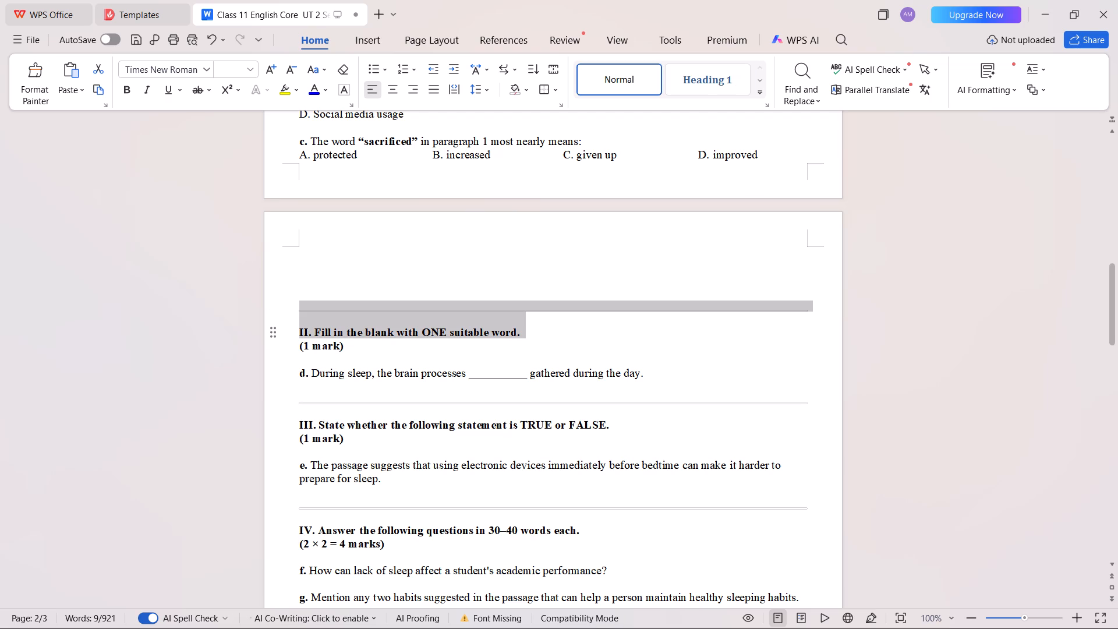
pyautogui.moveTo(782, 333); pyautogui.dragTo(822, 310)
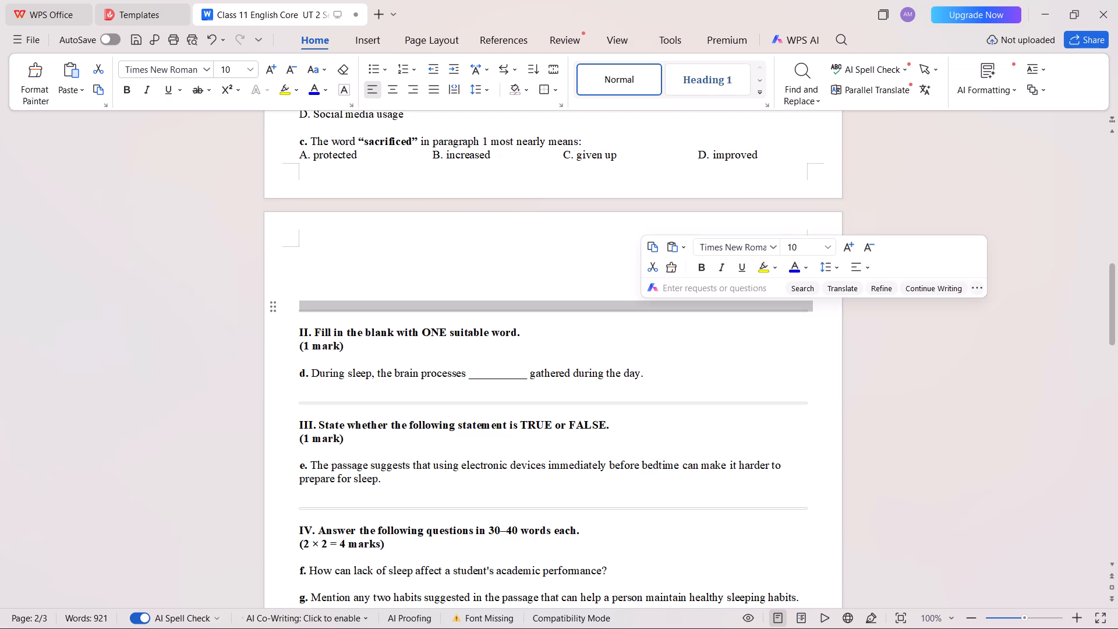
pyautogui.press('.')
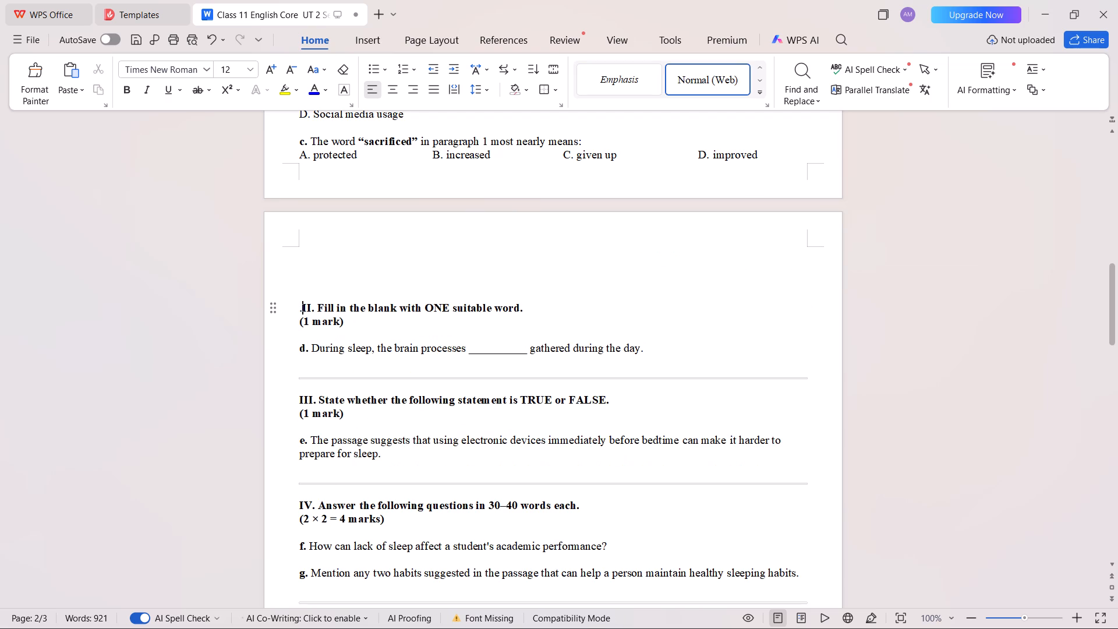
pyautogui.press('BackSpace')
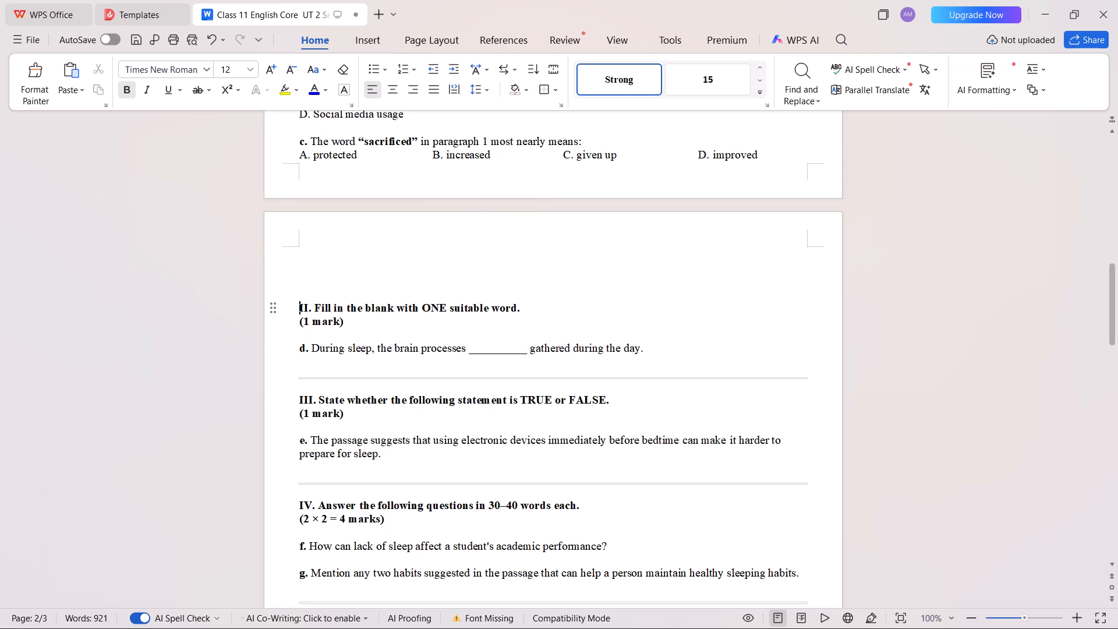
pyautogui.press('BackSpace')
pyautogui.press('BackSpace')
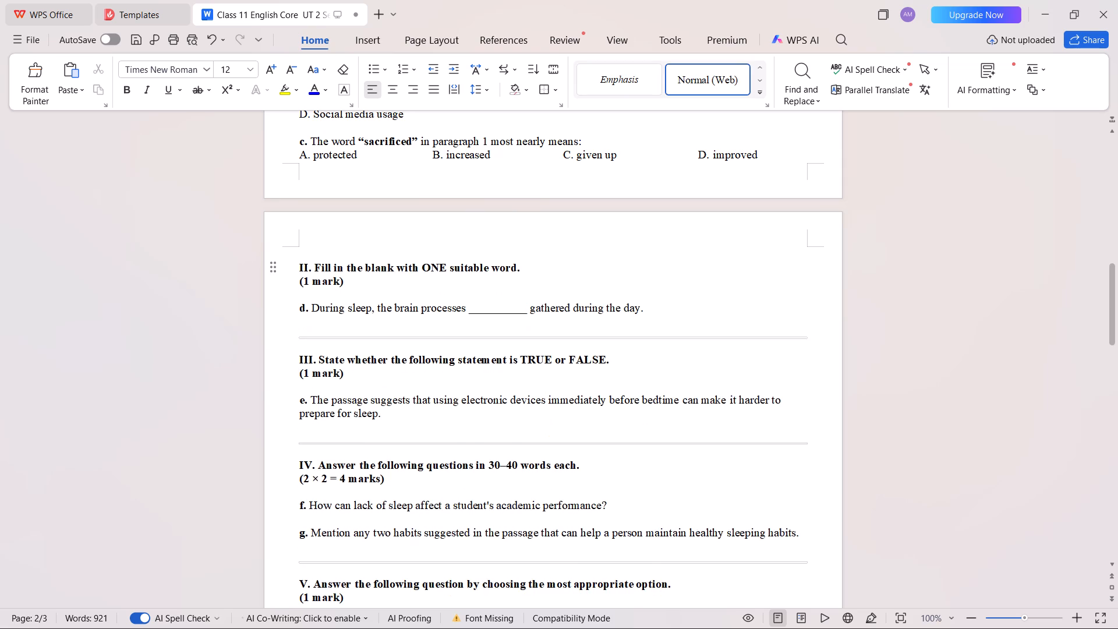
pyautogui.press('BackSpace')
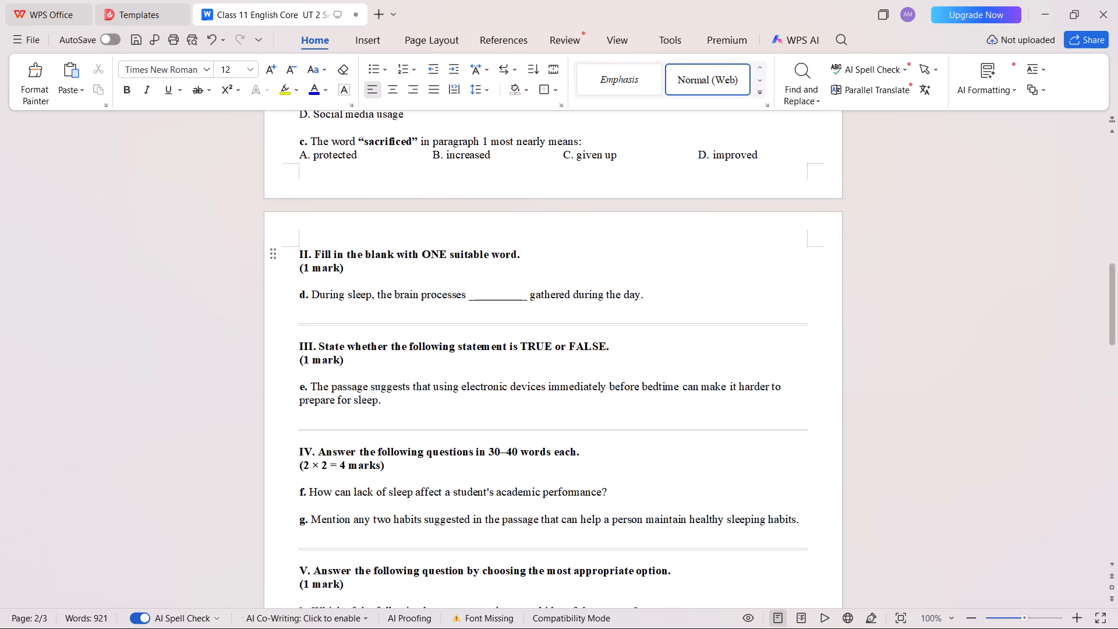
# Delete the horizontal line between question d and "III. State whether the following statement is TRUE or FALSE.".
pyautogui.click(296, 323)
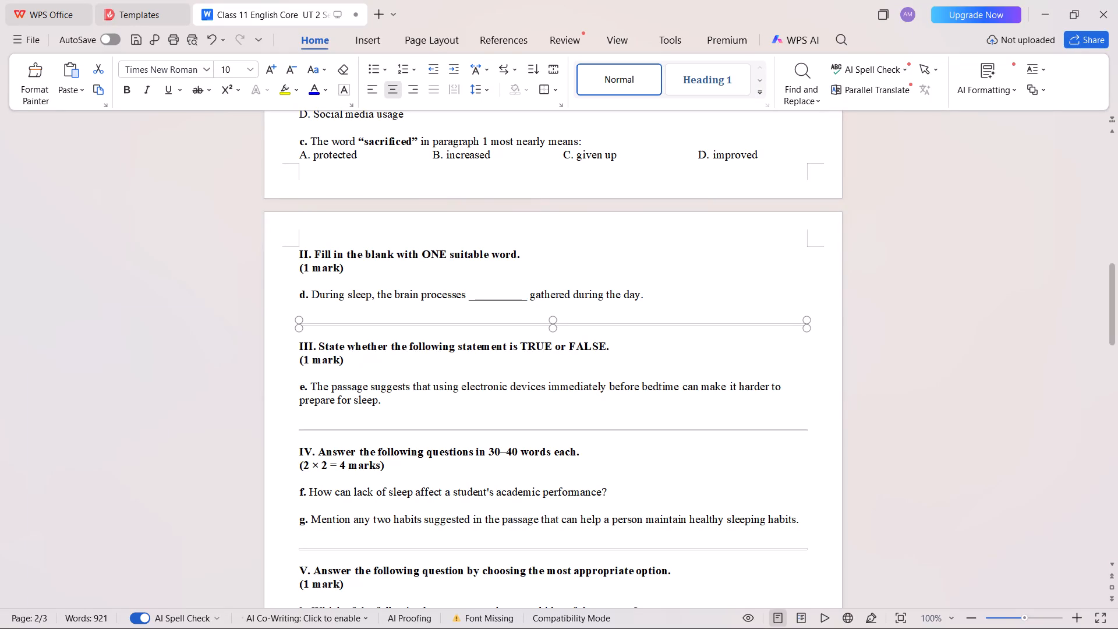
pyautogui.click(280, 325)
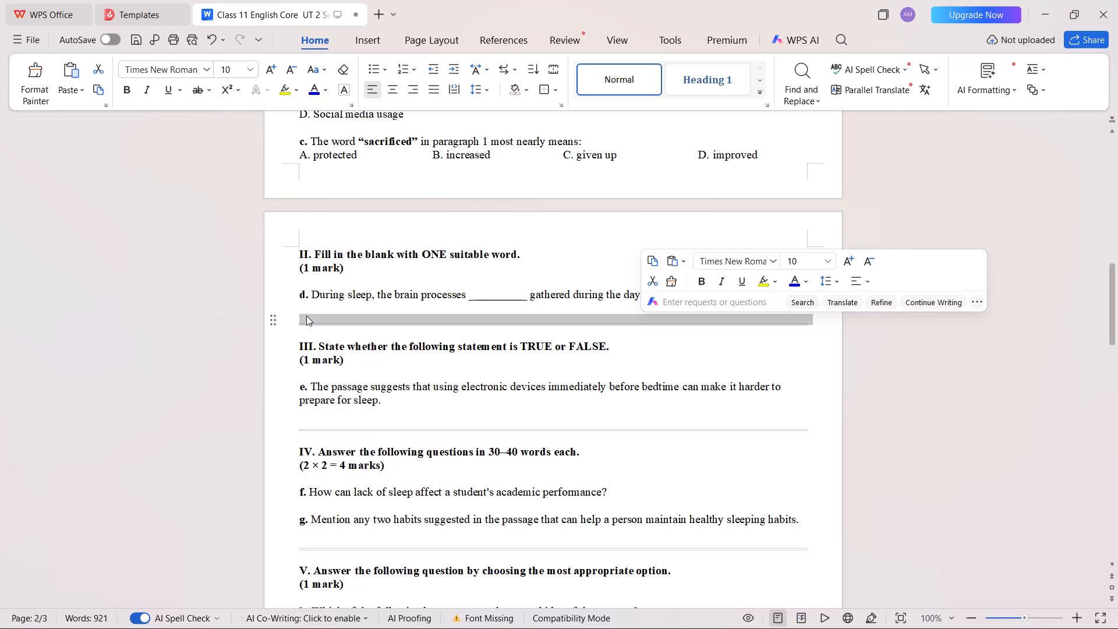
pyautogui.press('.')
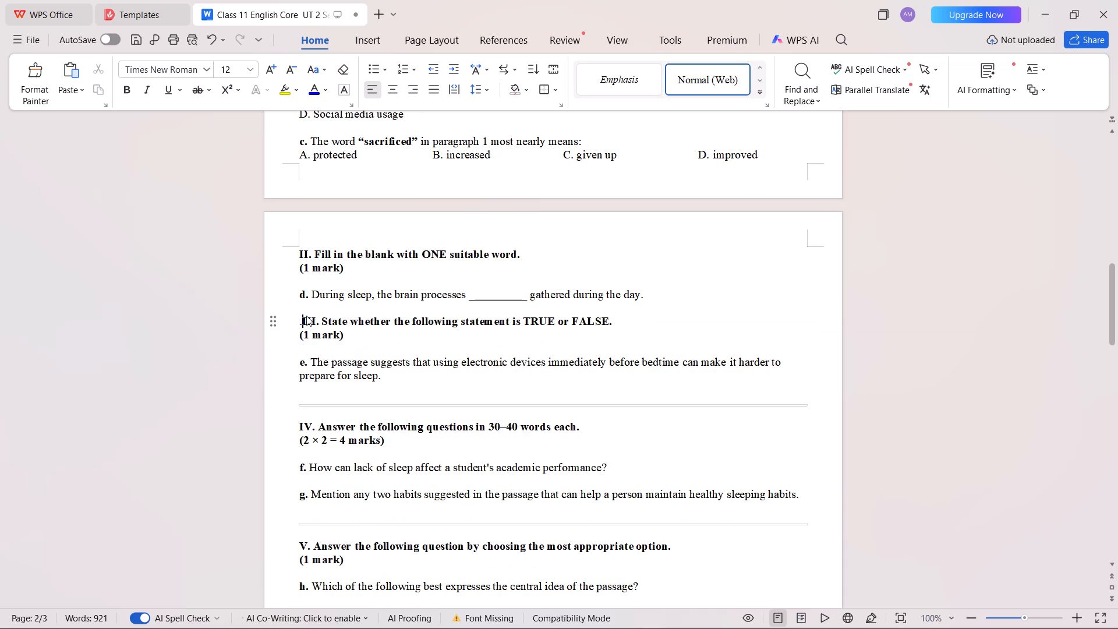
pyautogui.press('BackSpace')
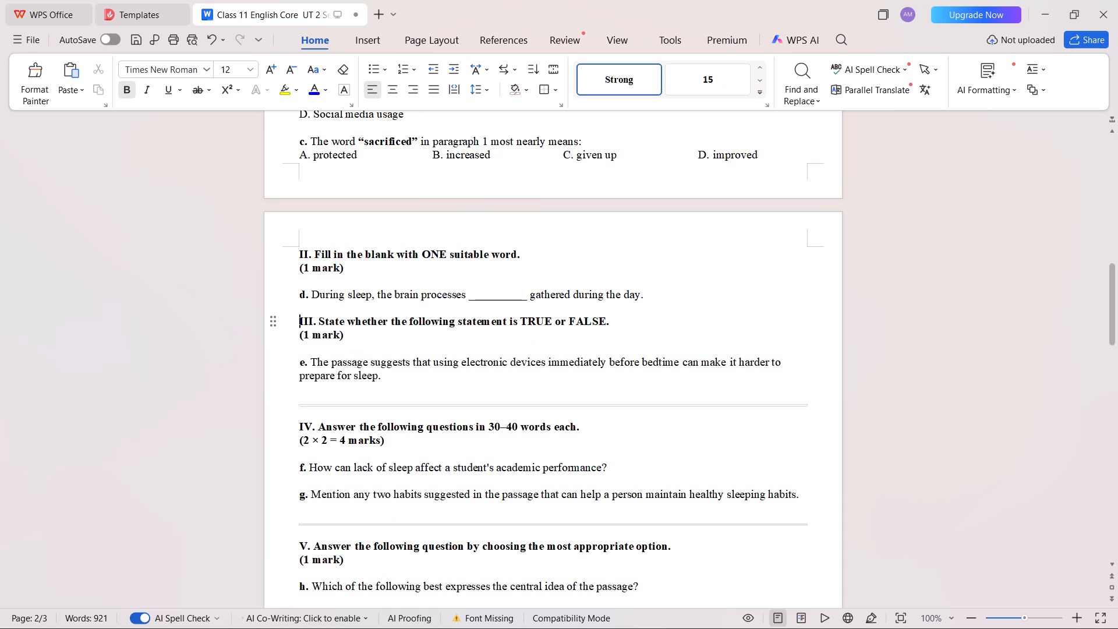
# Delete the "(1 mark)" line under "III. State whether the following statement is TRUE or FALSE.".
pyautogui.scroll(-2, 315, 334)
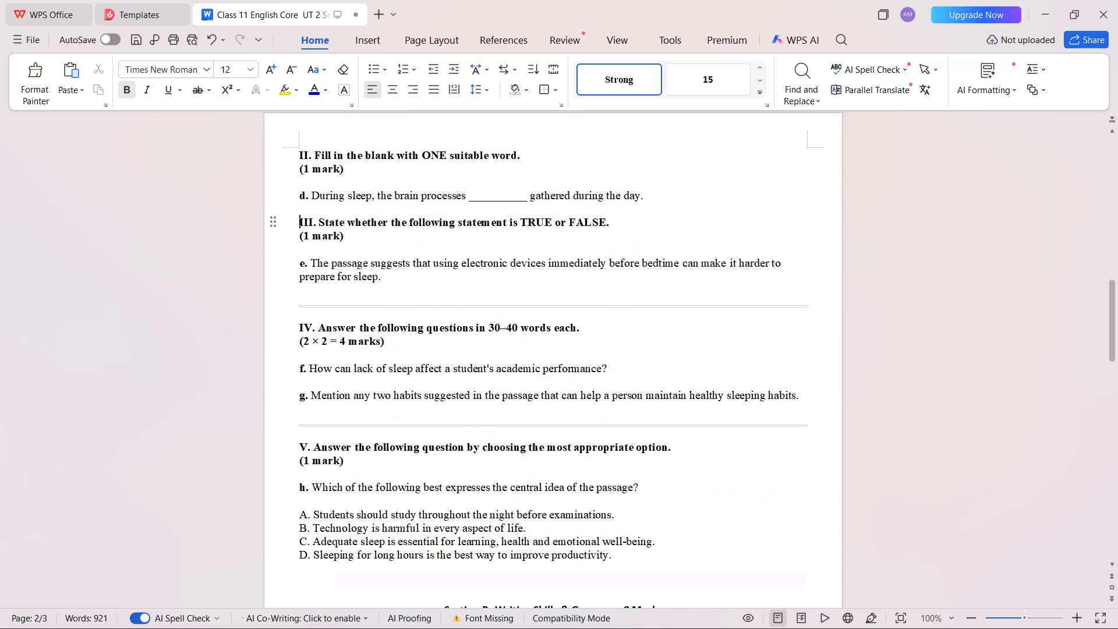
pyautogui.click(758, 224)
pyautogui.click(352, 238)
pyautogui.press('BackSpace')
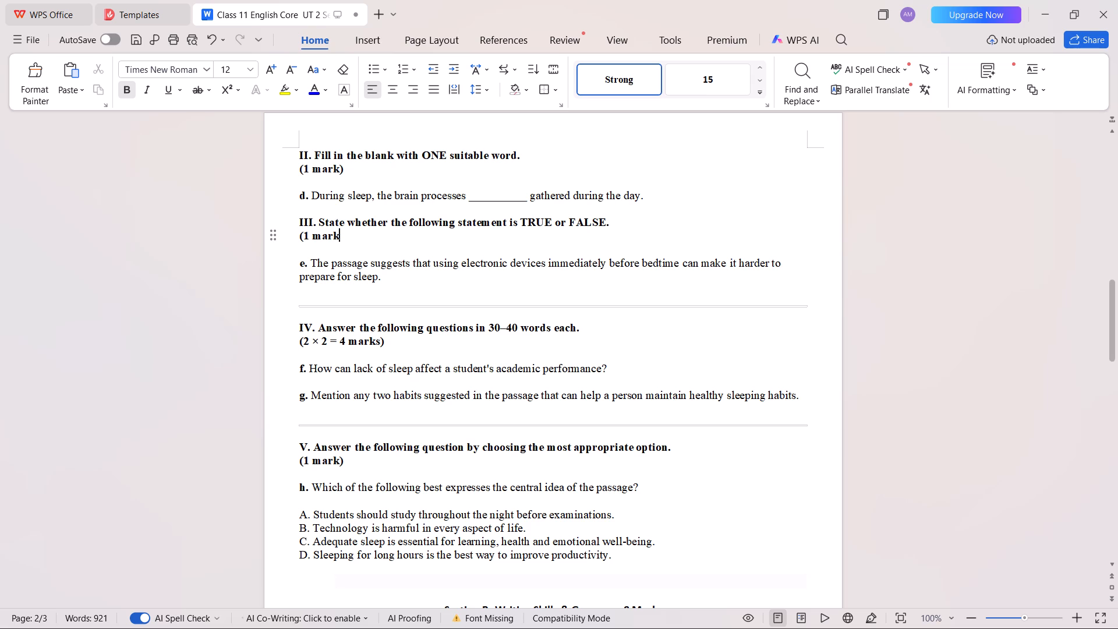
pyautogui.press('BackSpace')
pyautogui.press('BackSpace')
pyautogui.press('BackSpace')
pyautogui.press('BackSpace')
pyautogui.press('BackSpace')
pyautogui.press('BackSpace')
pyautogui.press('BackSpace')
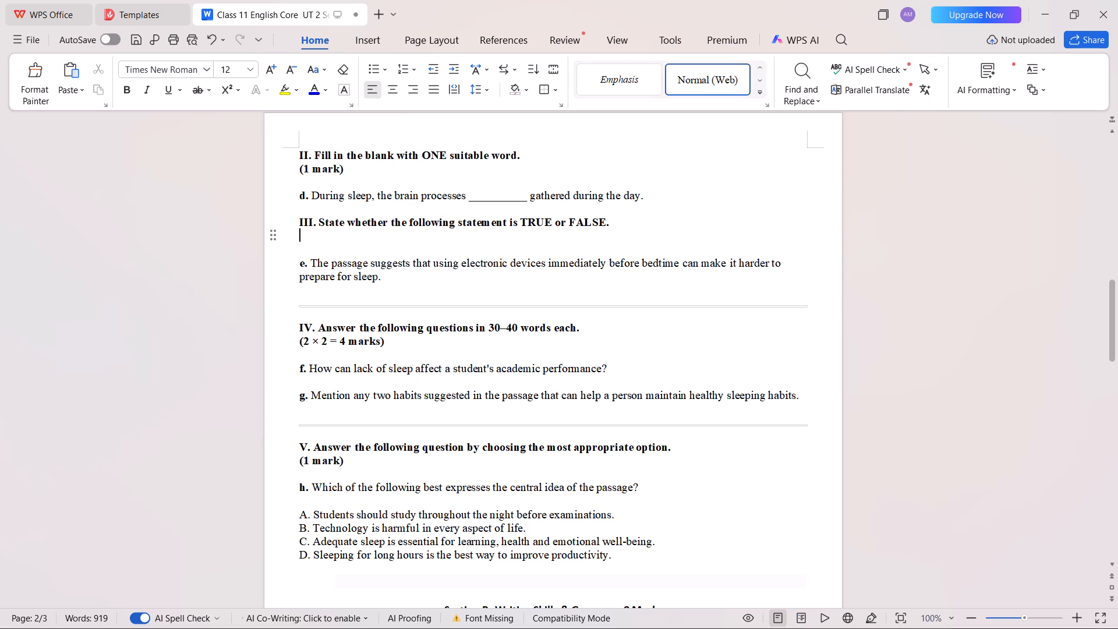
pyautogui.press('BackSpace')
# Delete the horizontal line between question e and "IV. Answer the following questions in 30–40 words each.".
pyautogui.scroll(-2, 352, 238)
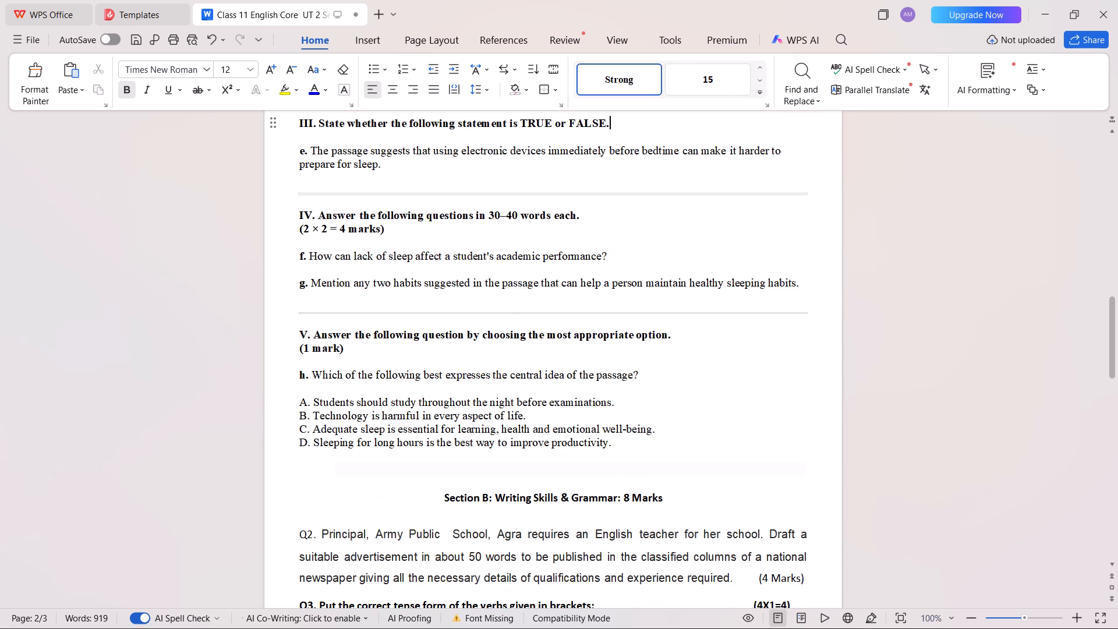
pyautogui.scroll(3, 352, 238)
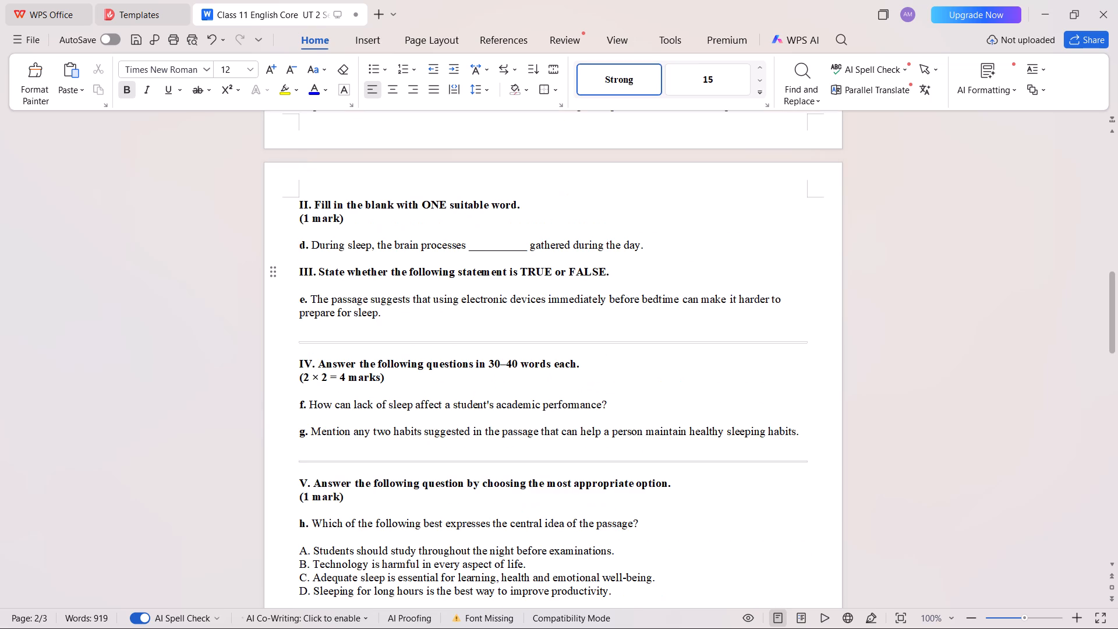
pyautogui.moveTo(814, 340); pyautogui.dragTo(457, 334)
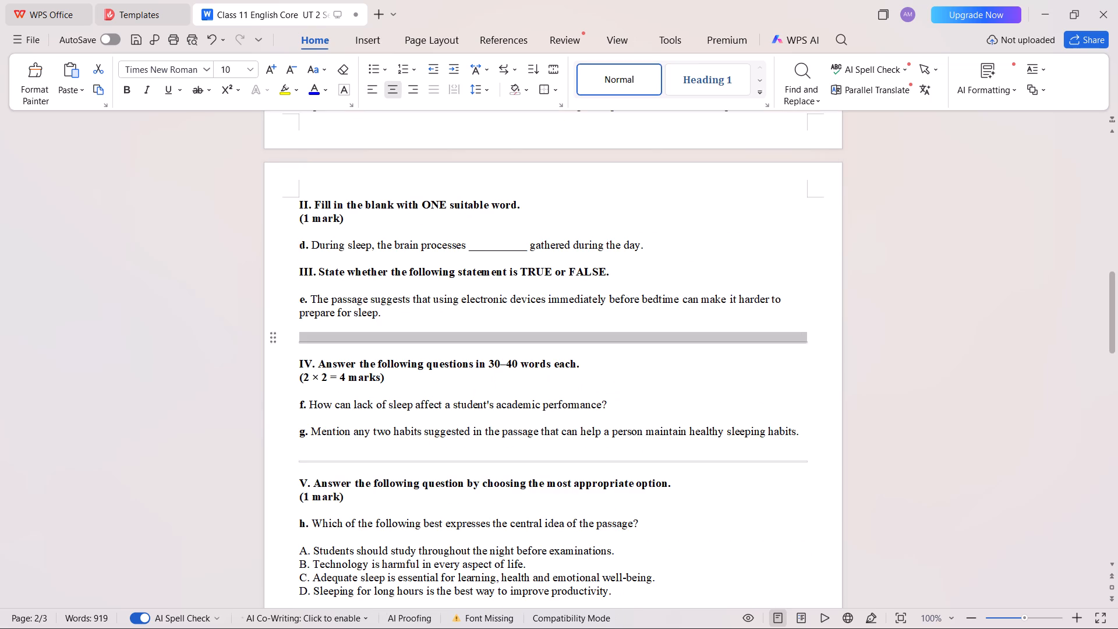
pyautogui.moveTo(457, 334); pyautogui.dragTo(284, 342)
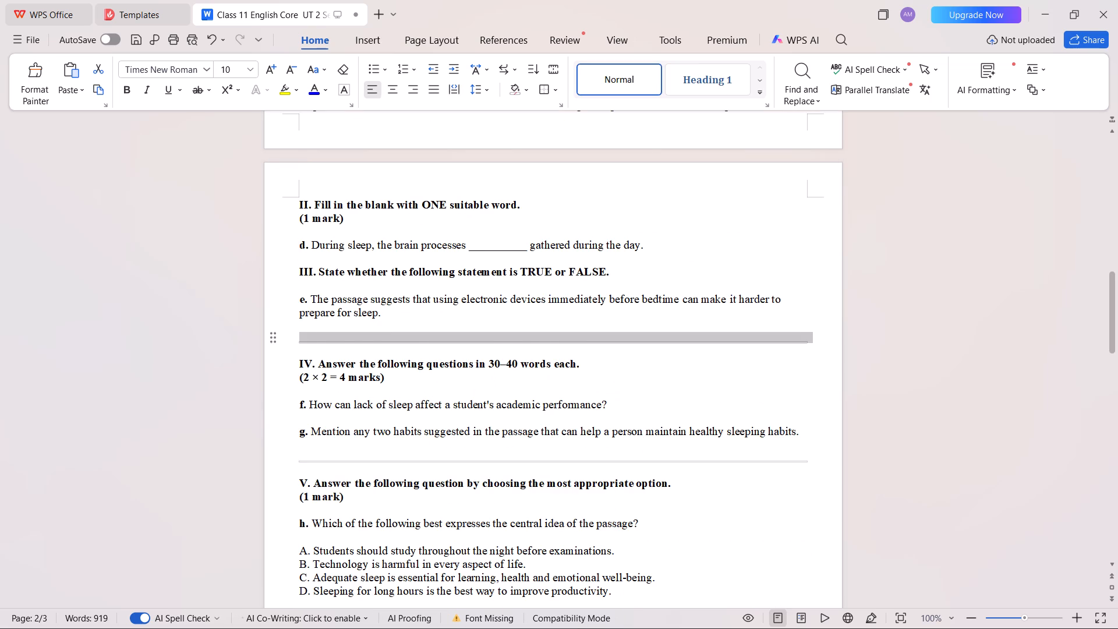
pyautogui.press('.')
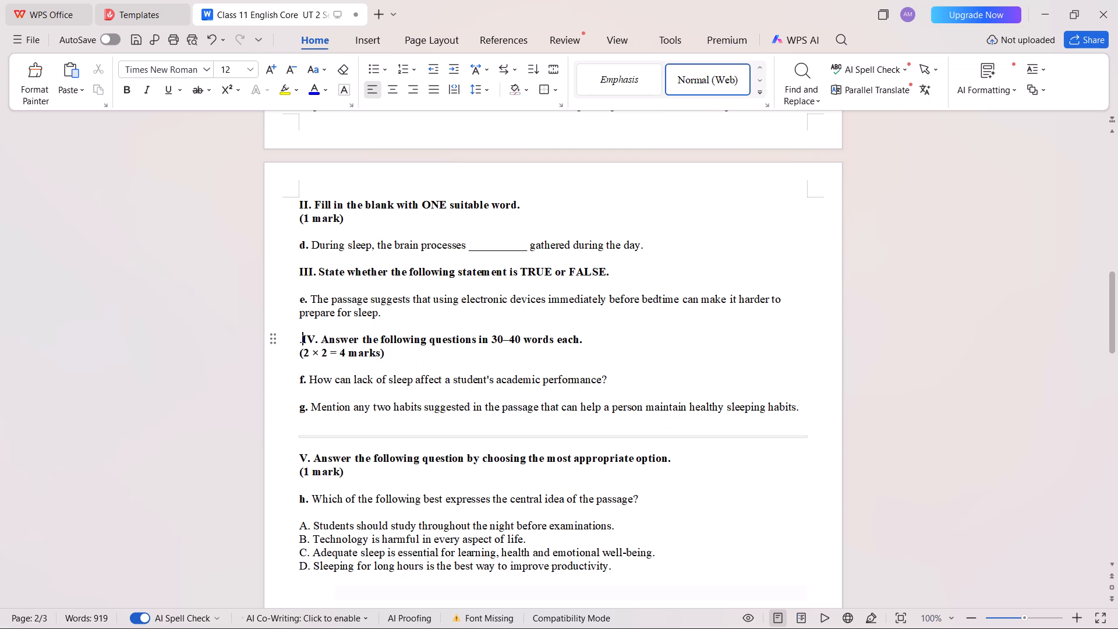
pyautogui.press('BackSpace')
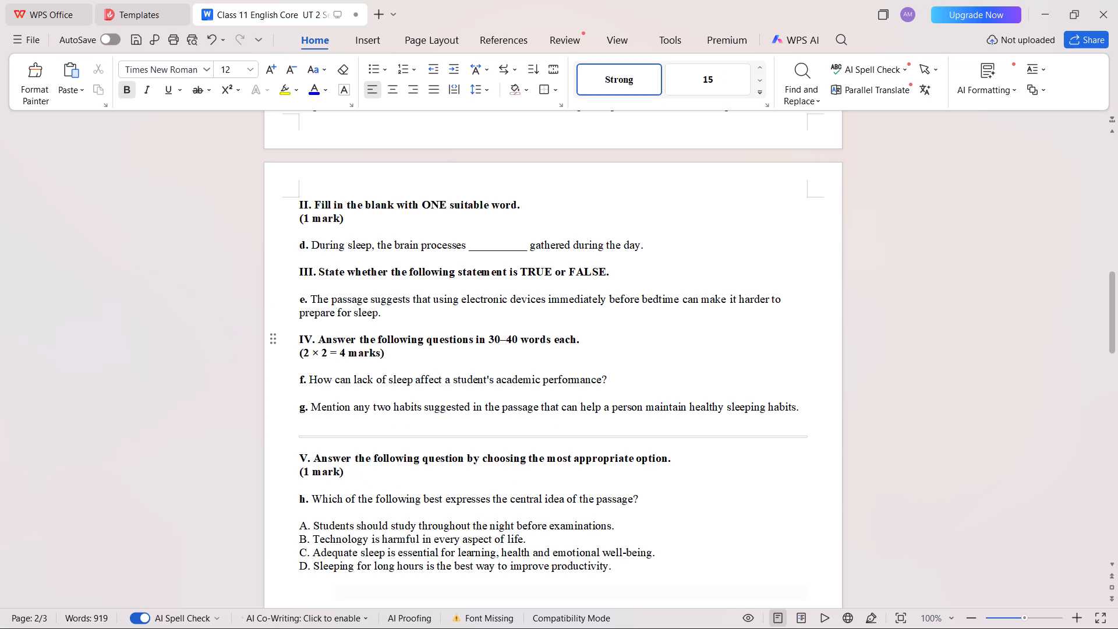
# Cut "(2 × 2 = 4 marks)" from the line below heading IV.
pyautogui.click(692, 340)
pyautogui.moveTo(389, 351); pyautogui.dragTo(387, 351)
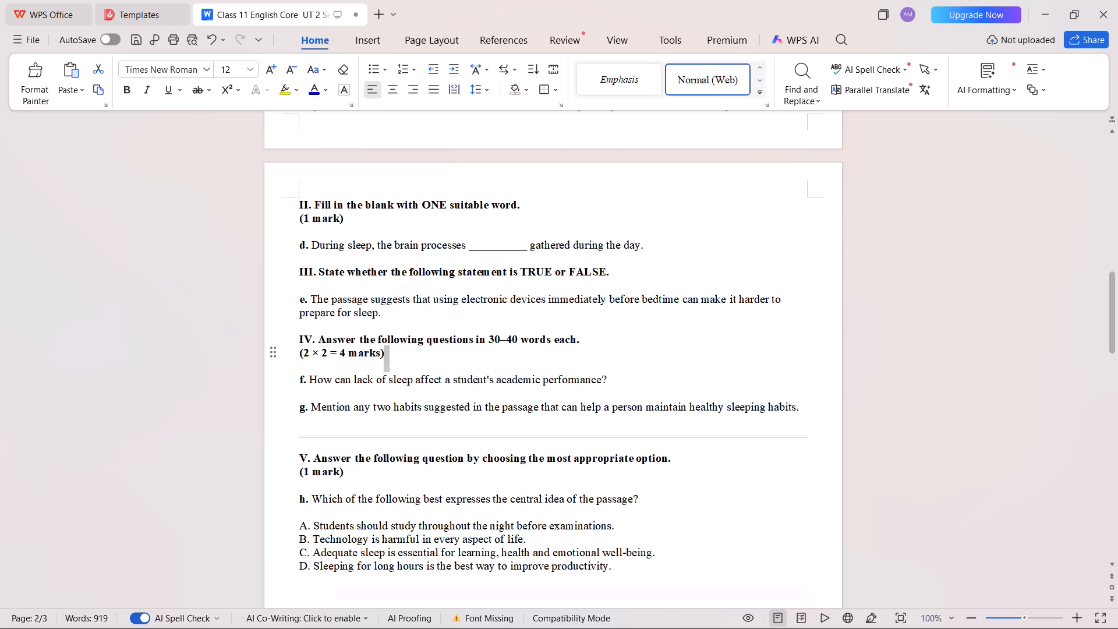
pyautogui.moveTo(387, 351); pyautogui.dragTo(355, 352)
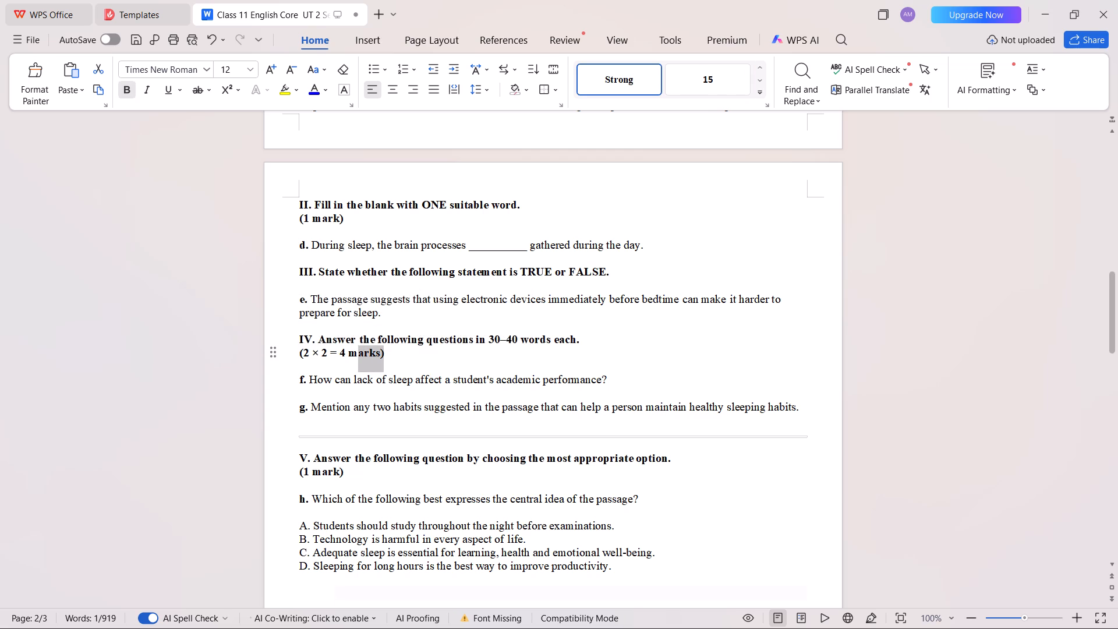
pyautogui.click(650, 308)
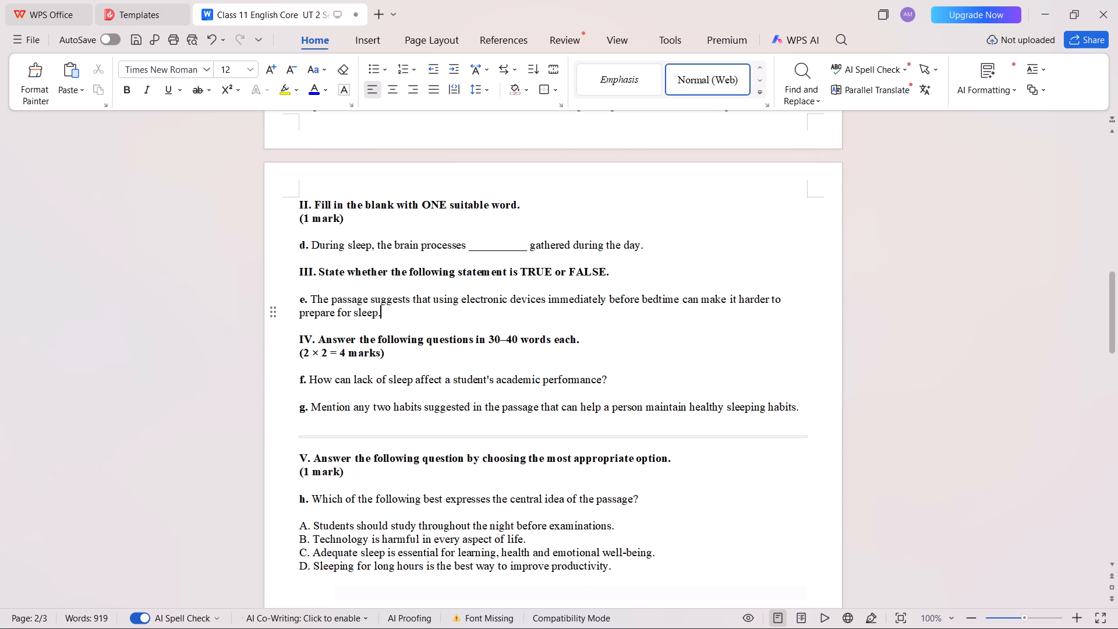
pyautogui.moveTo(386, 352); pyautogui.dragTo(295, 359)
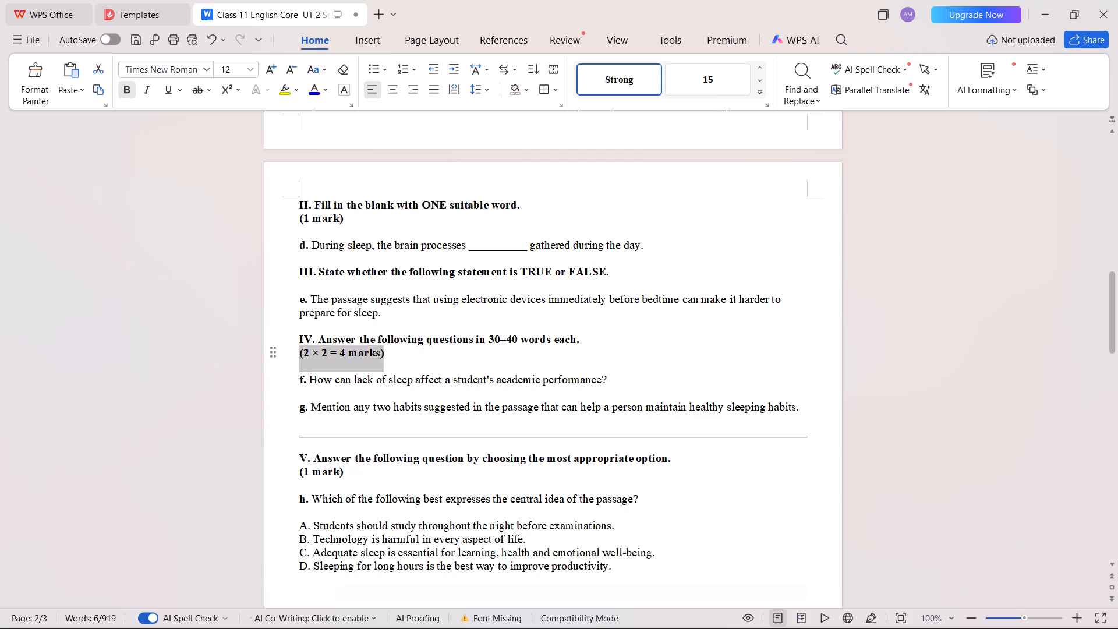
pyautogui.moveTo(295, 359); pyautogui.dragTo(265, 359)
pyautogui.click(274, 353)
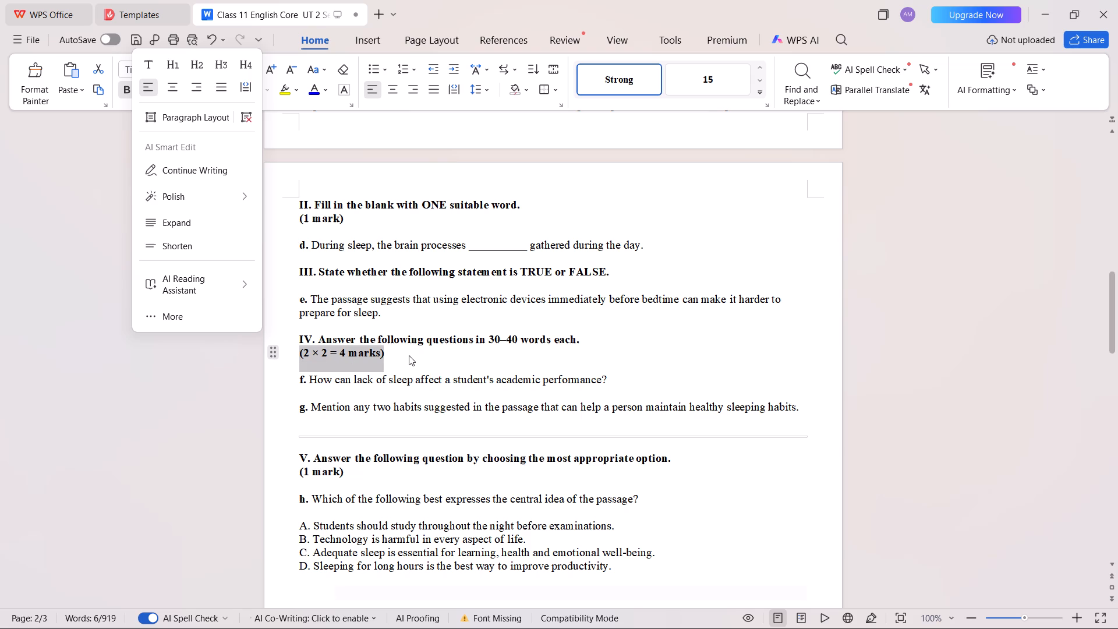
pyautogui.click(409, 355)
pyautogui.moveTo(388, 355); pyautogui.dragTo(289, 357)
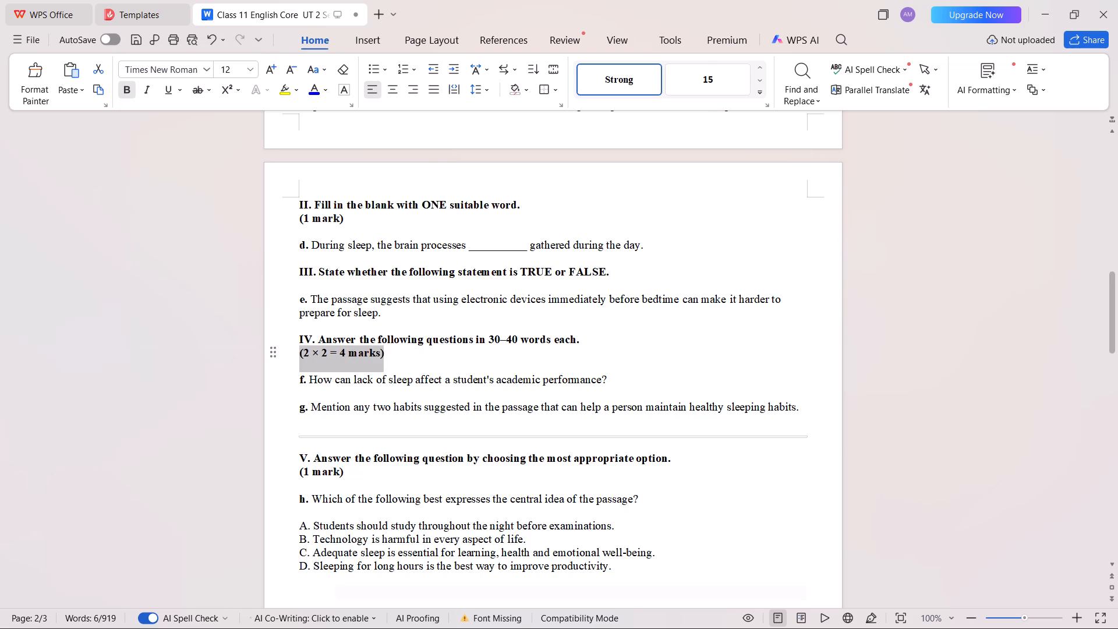
pyautogui.moveTo(289, 357); pyautogui.dragTo(278, 357)
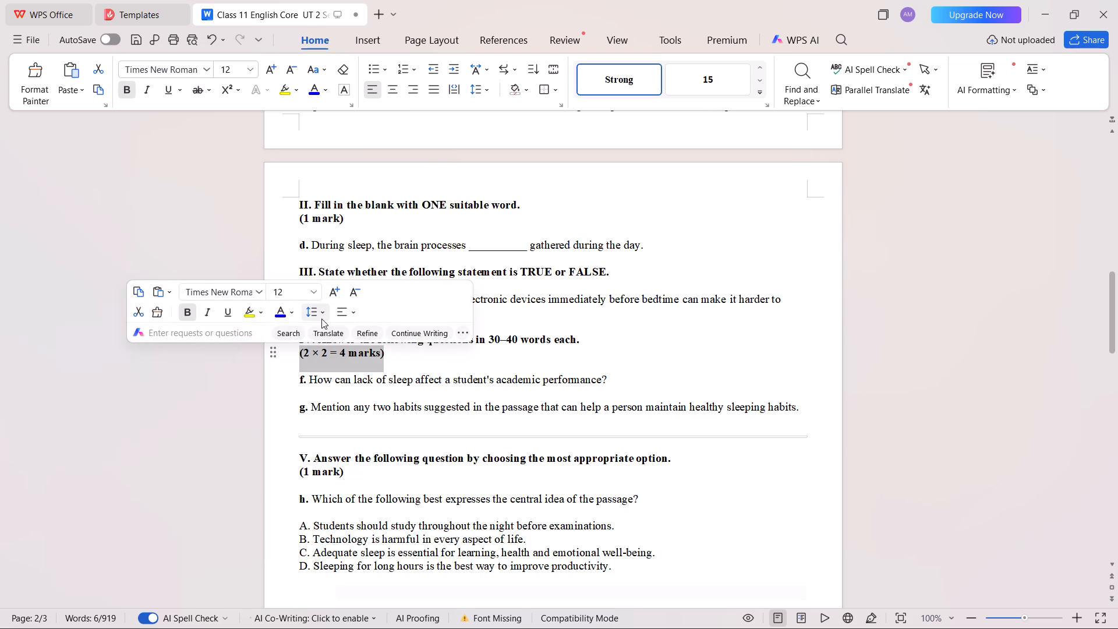
pyautogui.click(137, 312)
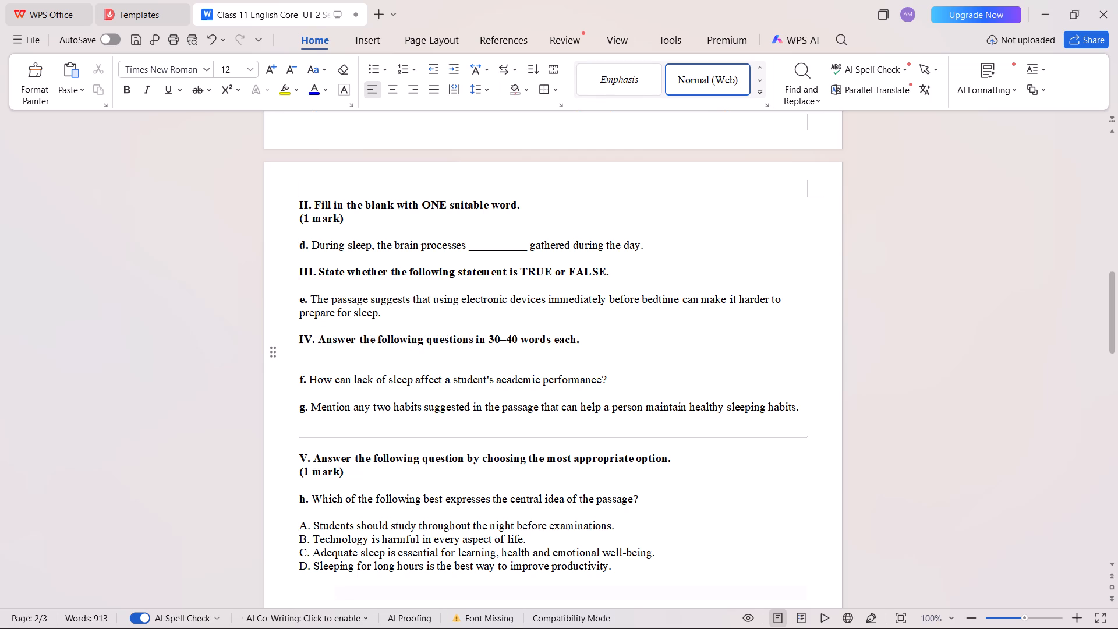
# Paste "(2 × 2 = 4 marks)" at the end of heading IV's line, padded with spaces so it fits at the right margin.
pyautogui.click(626, 341)
pyautogui.press('space')
pyautogui.press('space')
pyautogui.press('space')
pyautogui.press('space')
pyautogui.press('space')
pyautogui.press('space')
pyautogui.press('space')
pyautogui.press('space')
pyautogui.press('space')
pyautogui.press('space')
pyautogui.press('space')
pyautogui.press('space')
pyautogui.press('space')
pyautogui.press('space')
pyautogui.press('space')
pyautogui.press('space')
pyautogui.press('space')
pyautogui.press('space')
pyautogui.press('space')
pyautogui.press('space')
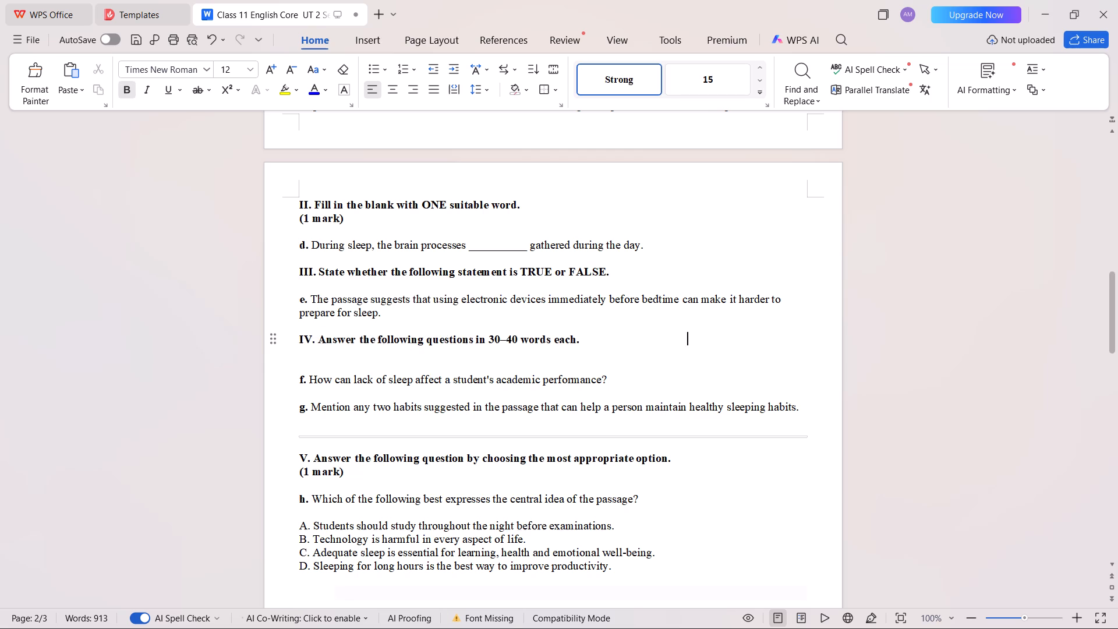
pyautogui.rightClick(733, 338)
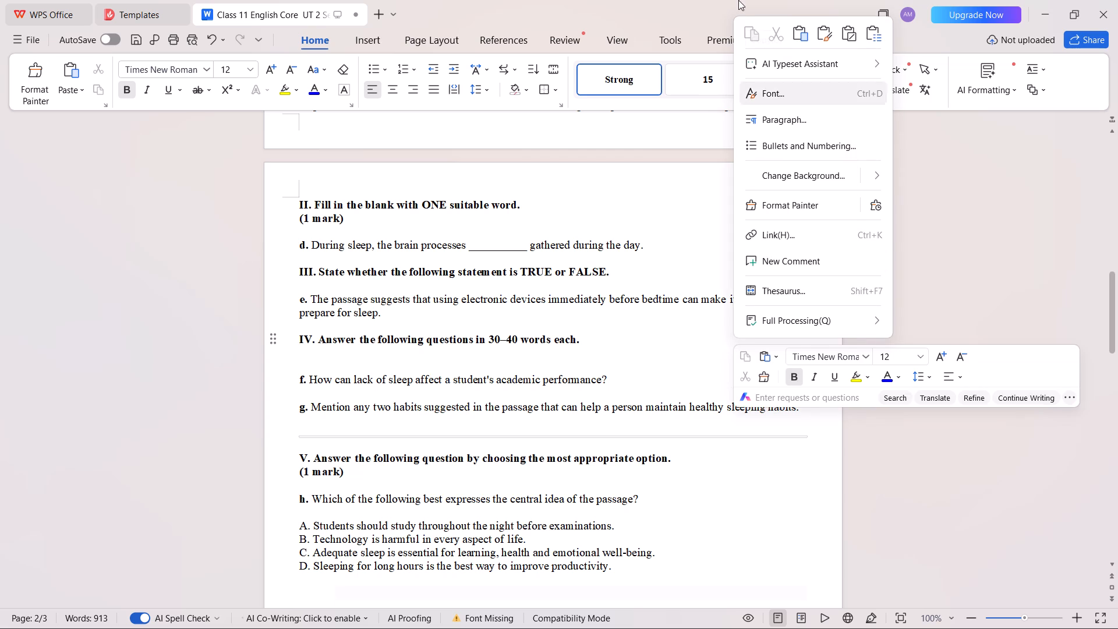
pyautogui.click(801, 34)
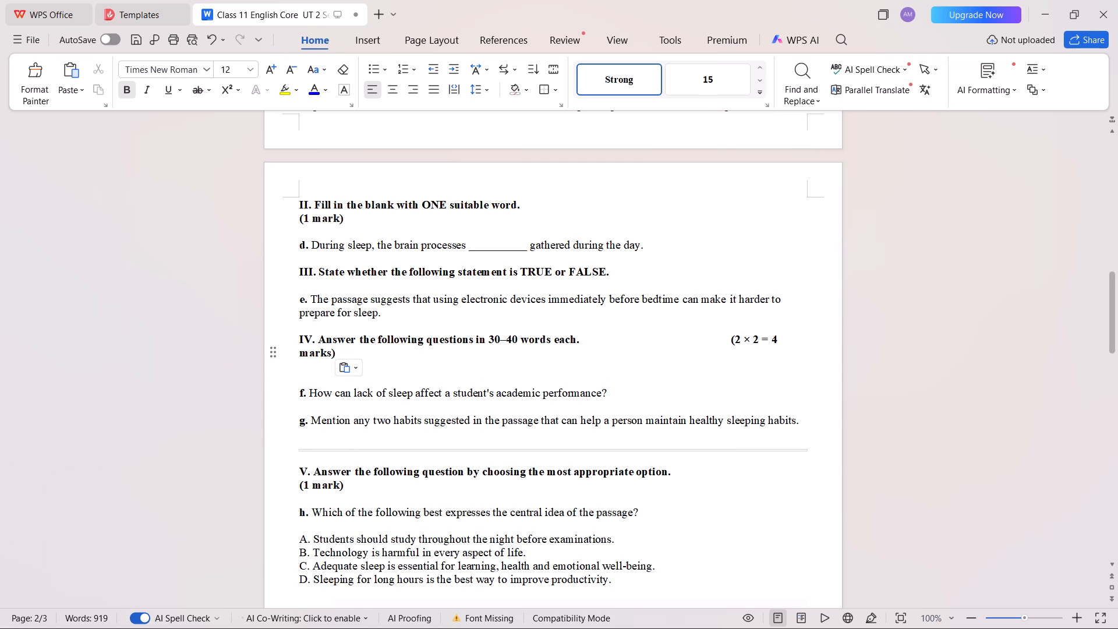
pyautogui.click(722, 338)
pyautogui.press('BackSpace')
pyautogui.press('BackSpace')
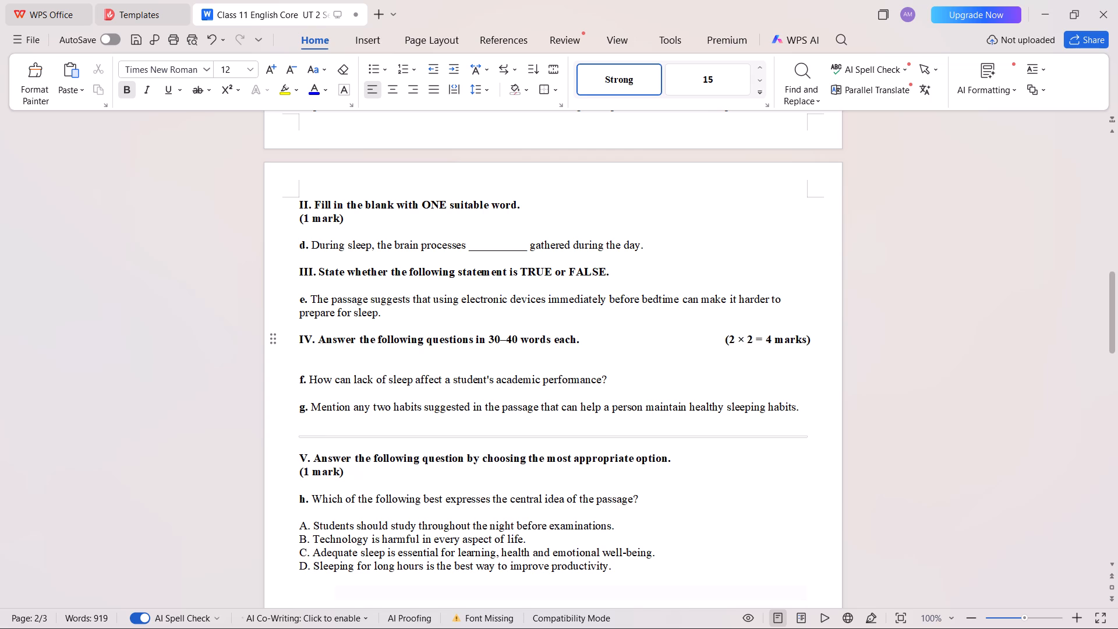
# Delete the horizontal line and its blank line between question g and "V. Answer the following question by choosing the most appropriate option.".
pyautogui.scroll(-1, 700, 408)
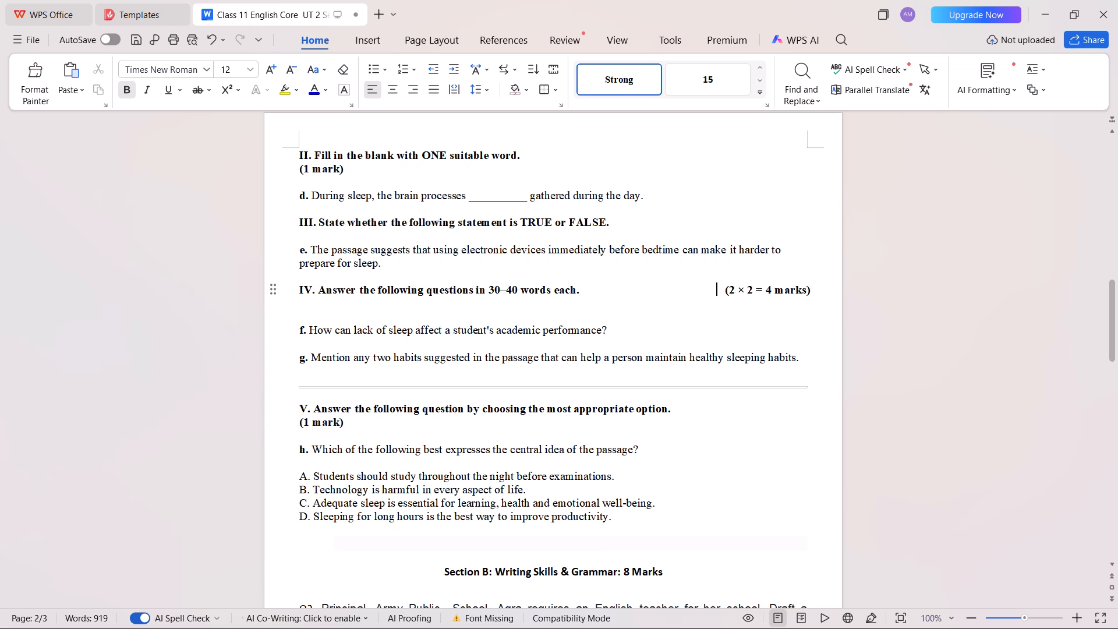
pyautogui.moveTo(818, 389); pyautogui.dragTo(720, 391)
pyautogui.moveTo(814, 386); pyautogui.dragTo(579, 391)
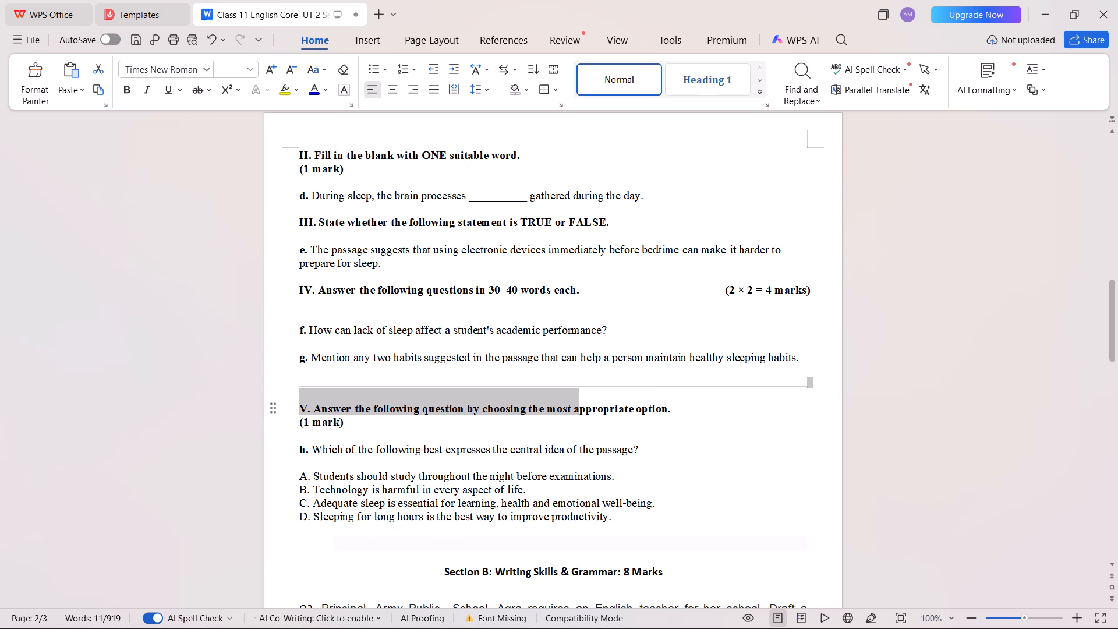
pyautogui.moveTo(579, 391); pyautogui.dragTo(680, 390)
pyautogui.click(972, 340)
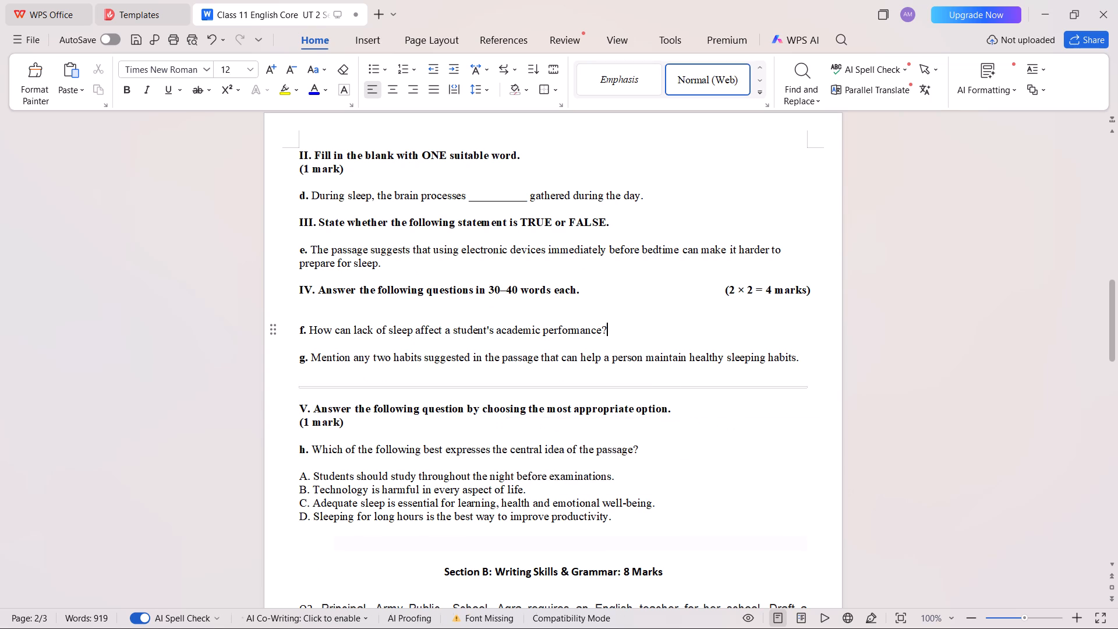
pyautogui.click(821, 388)
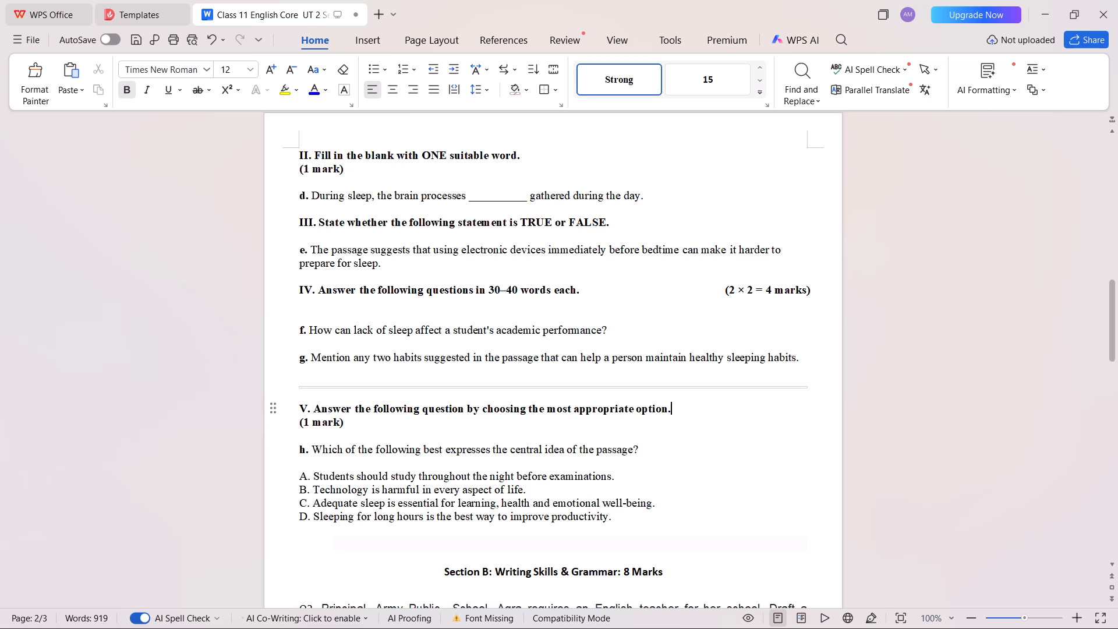
pyautogui.click(813, 379)
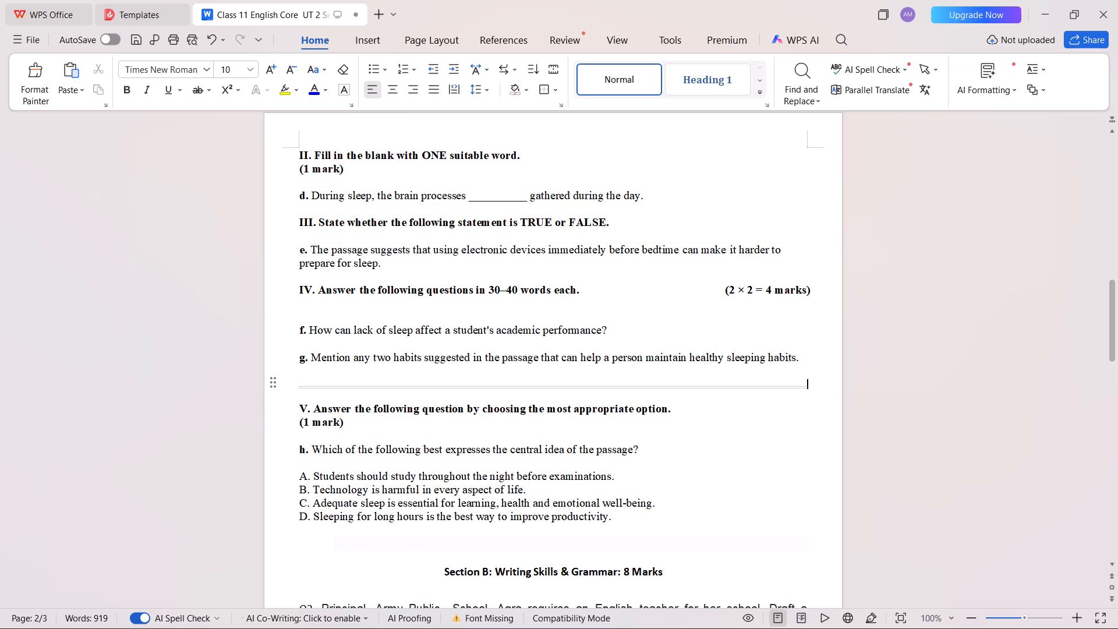
pyautogui.moveTo(811, 384); pyautogui.dragTo(309, 398)
pyautogui.moveTo(309, 398); pyautogui.dragTo(300, 380)
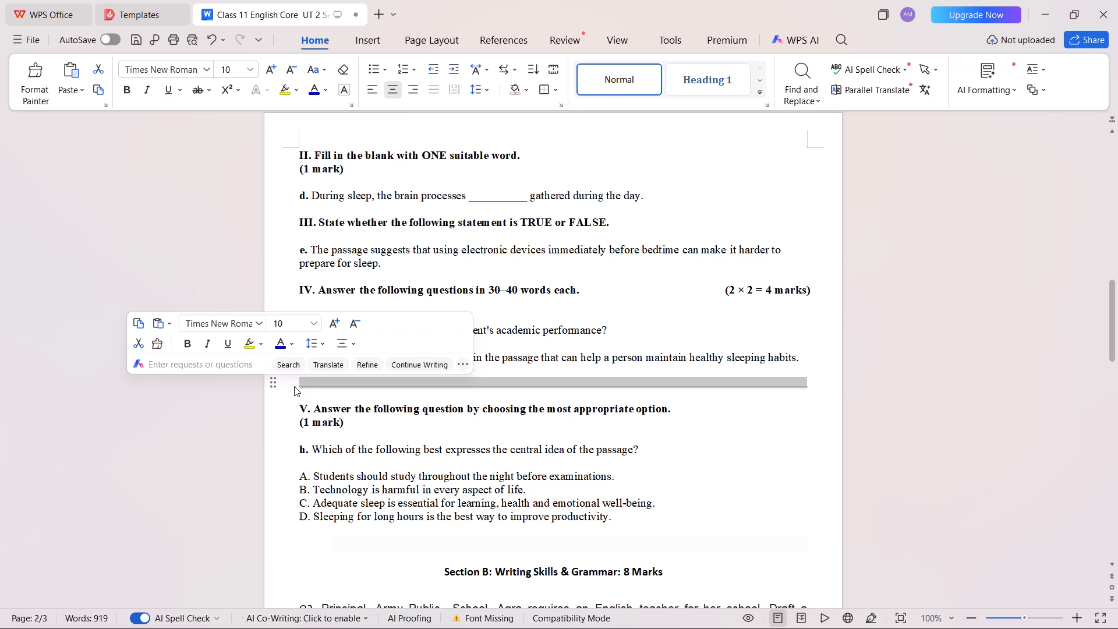
pyautogui.press('.')
pyautogui.press('BackSpace')
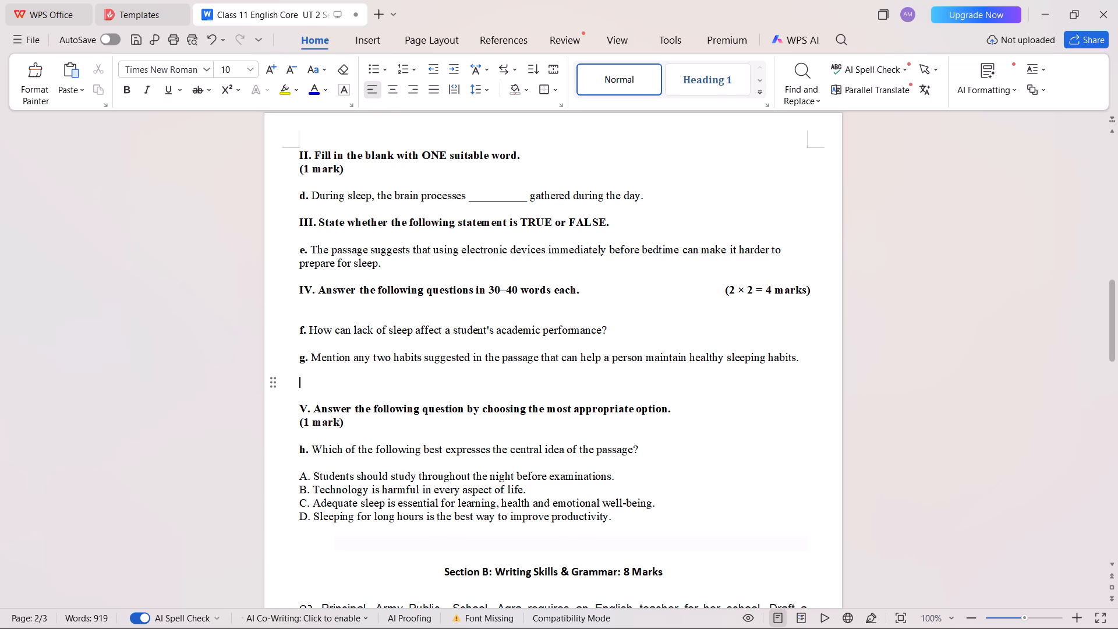
pyautogui.press('BackSpace')
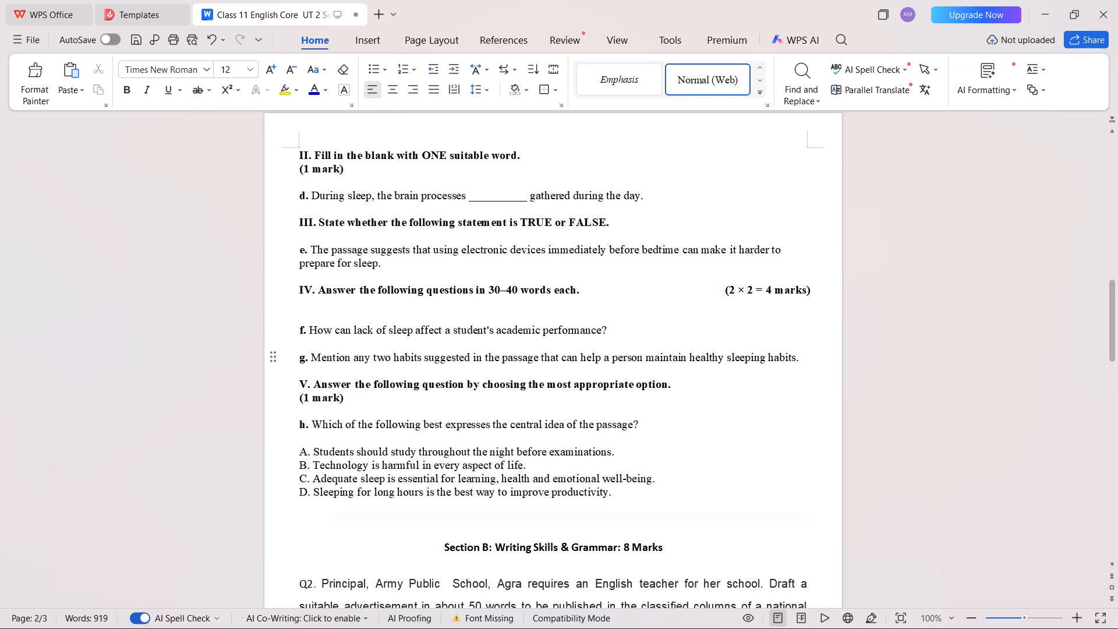
# Delete "(1 mark)" from the line below heading V, "Answer the following question by choosing the most appropriate option.".
pyautogui.click(348, 397)
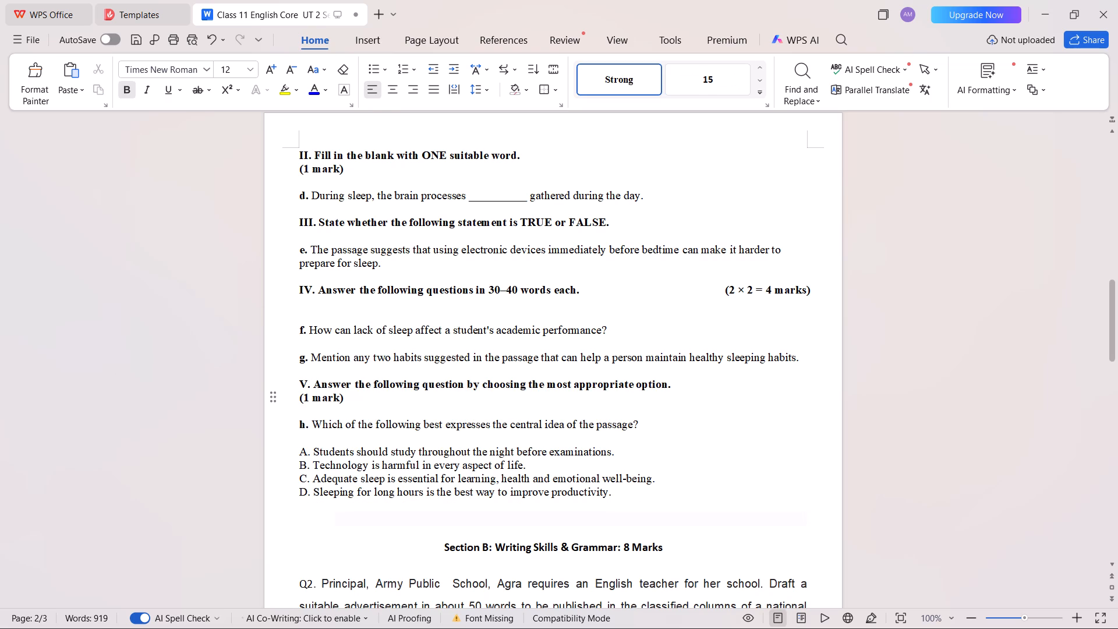
pyautogui.press('BackSpace')
pyautogui.press('BackSpace')
pyautogui.press('BackSpace')
pyautogui.press('BackSpace')
pyautogui.press('BackSpace')
pyautogui.press('BackSpace')
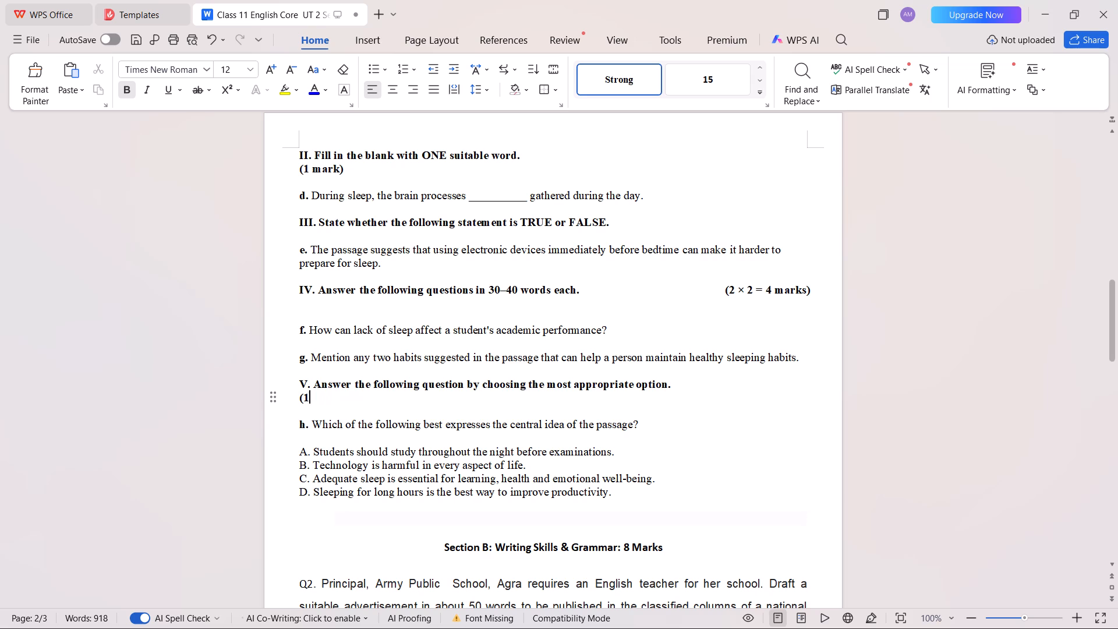
pyautogui.press('BackSpace')
pyautogui.press('BackSpace')
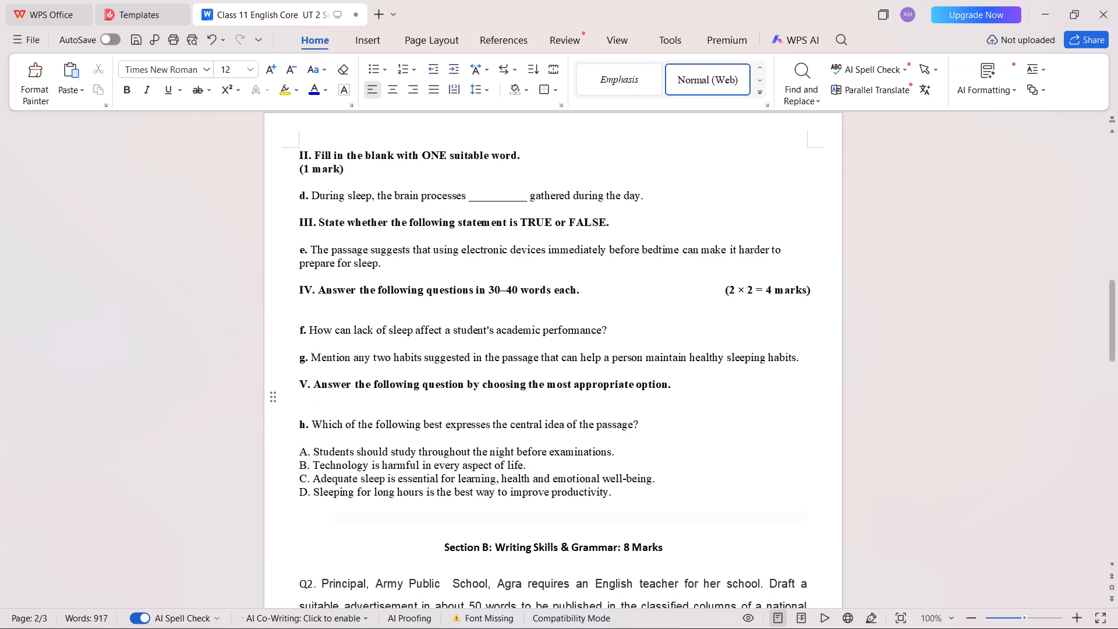
# Add "(1 Mark)" at the end of heading V's line, separated from the heading text by a run of spaces.
pyautogui.click(735, 382)
pyautogui.press('space')
pyautogui.press('space')
pyautogui.press('space')
pyautogui.press('space')
pyautogui.press('space')
pyautogui.press('space')
pyautogui.press('space')
pyautogui.press('space')
pyautogui.press('space')
pyautogui.press('space')
pyautogui.press('space')
pyautogui.press('space')
pyautogui.press('space')
pyautogui.press('space')
pyautogui.press('space')
pyautogui.press('space')
pyautogui.press('space')
pyautogui.press('space')
pyautogui.press('space')
pyautogui.press('space')
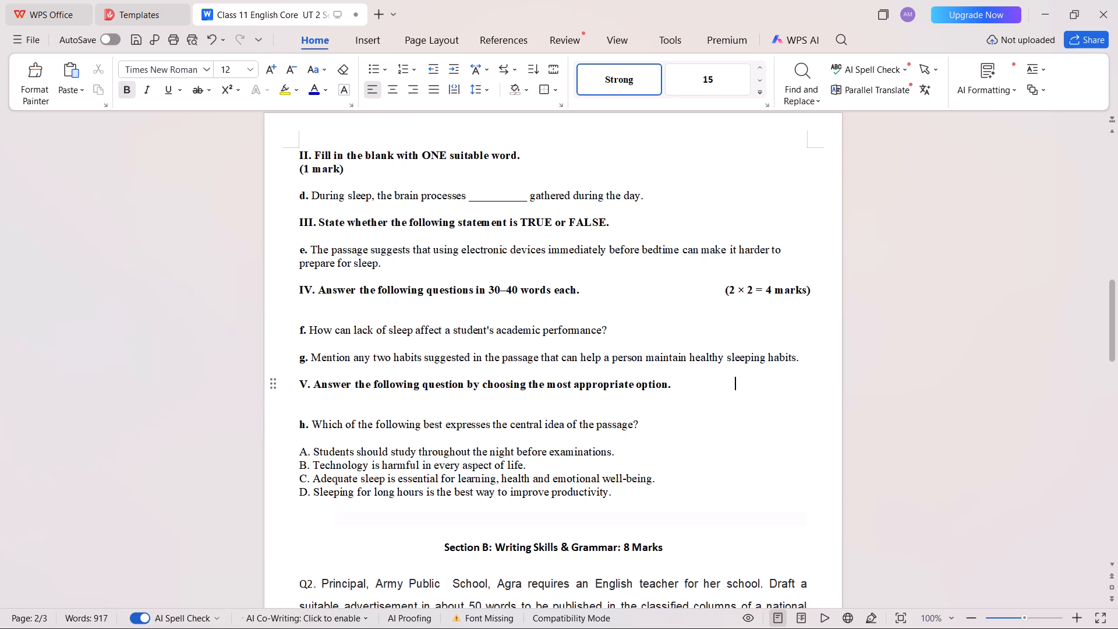
pyautogui.hotkey('shift', '(')
pyautogui.write('1 Ma')
pyautogui.press('r')
pyautogui.press('k')
pyautogui.hotkey('shift', ')')
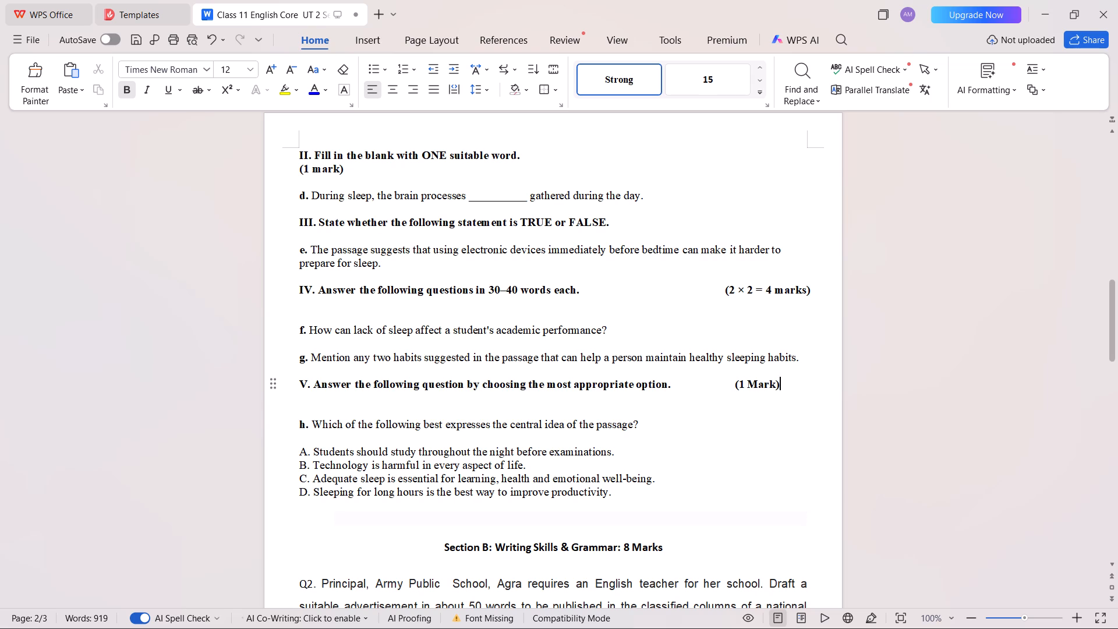
# Pad heading V's line with more spaces before "(1 Mark)" so the marks sit at the right margin on one line.
pyautogui.click(725, 382)
pyautogui.press('space')
pyautogui.press('space')
pyautogui.press('space')
pyautogui.press('space')
pyautogui.press('space')
pyautogui.press('space')
pyautogui.press('BackSpace')
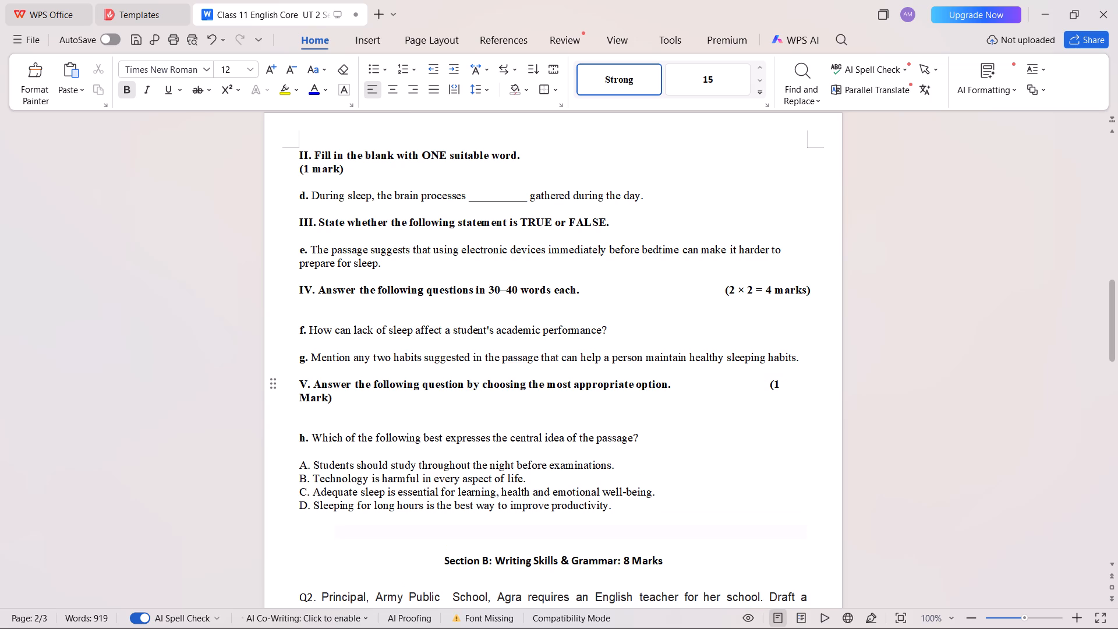
pyautogui.press('BackSpace')
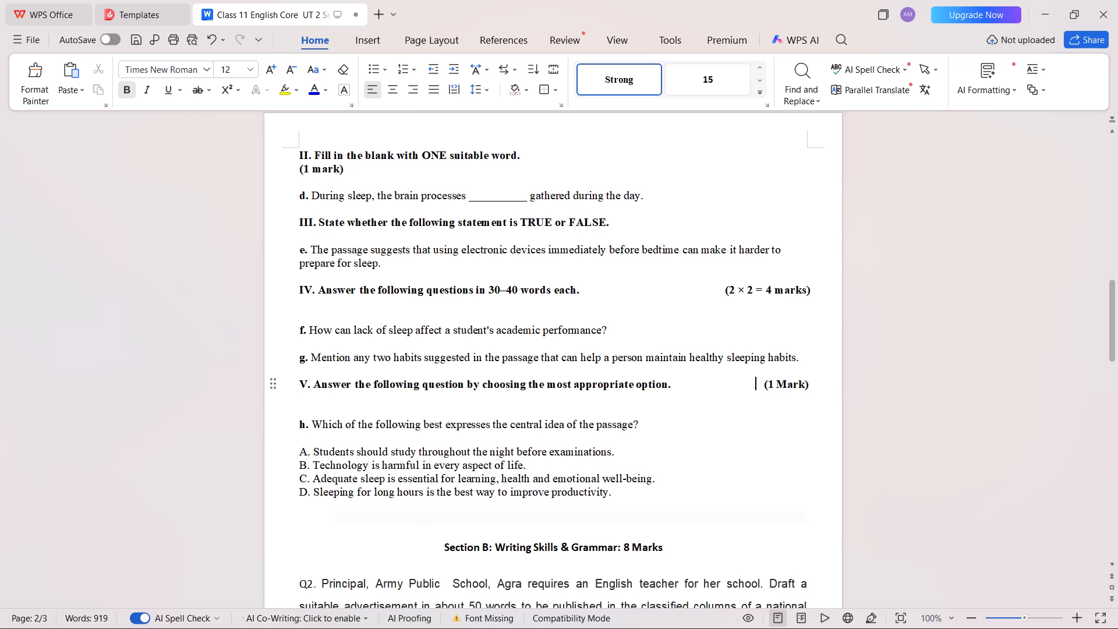
# Review the paper's layout and mark allocations from the header through Section A to the Section B questions.
pyautogui.scroll(2, 748, 433)
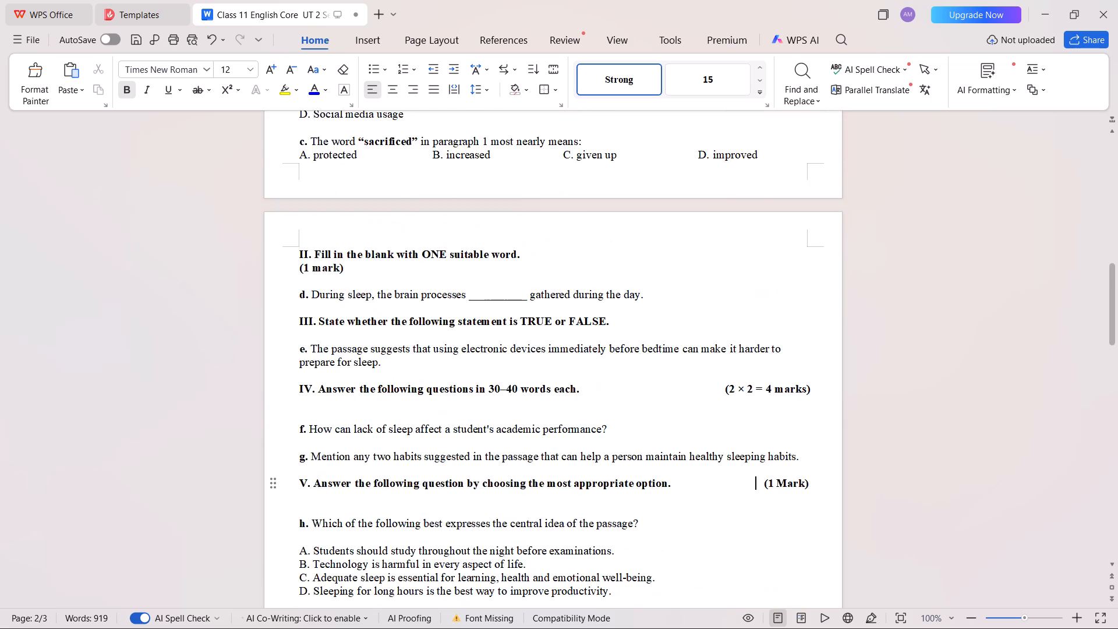
pyautogui.scroll(14, 748, 433)
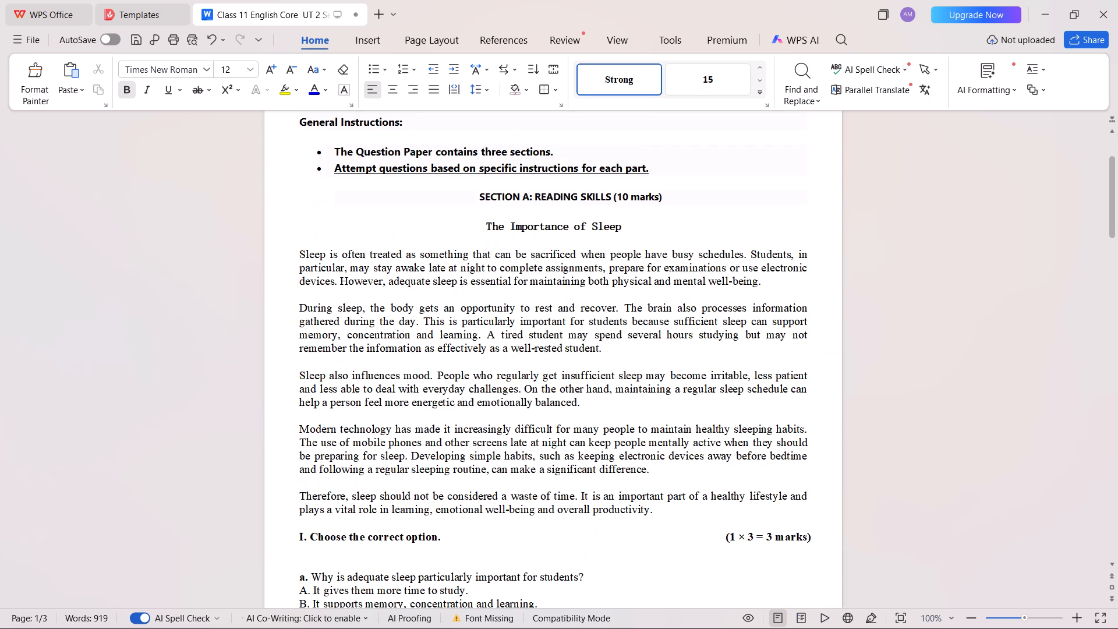
pyautogui.scroll(2, 748, 433)
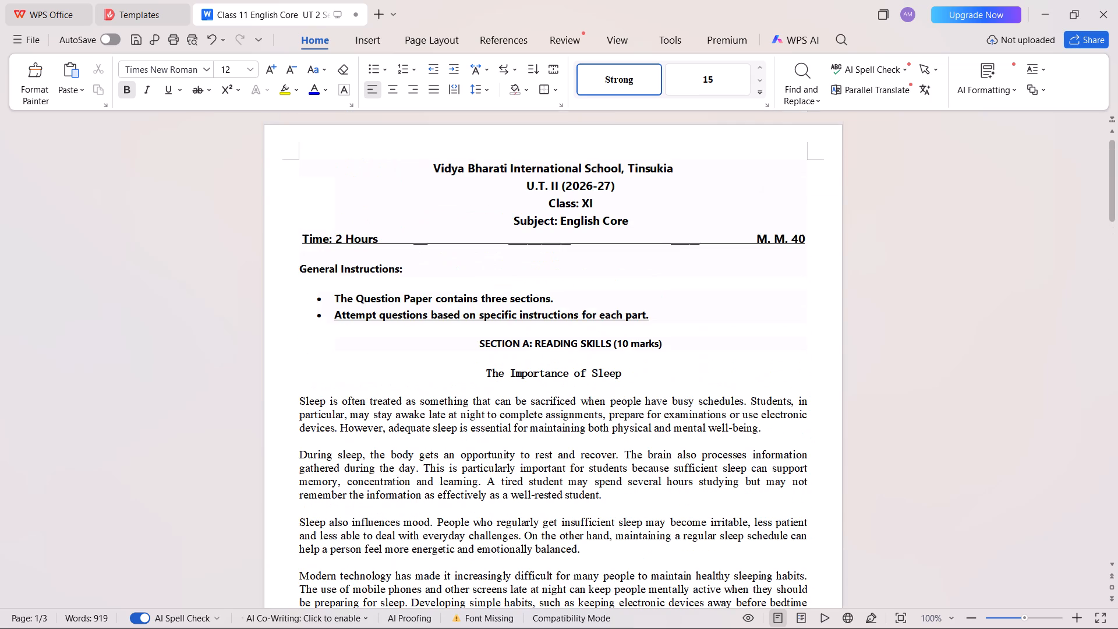
pyautogui.scroll(1, 748, 433)
pyautogui.scroll(-2, 748, 433)
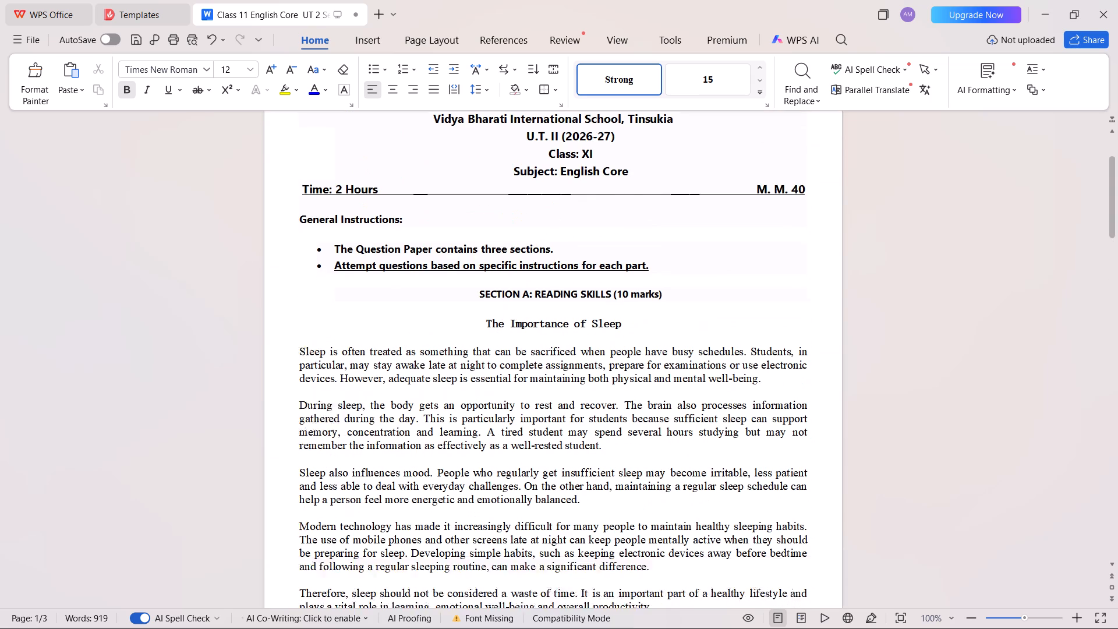
pyautogui.scroll(-3, 748, 433)
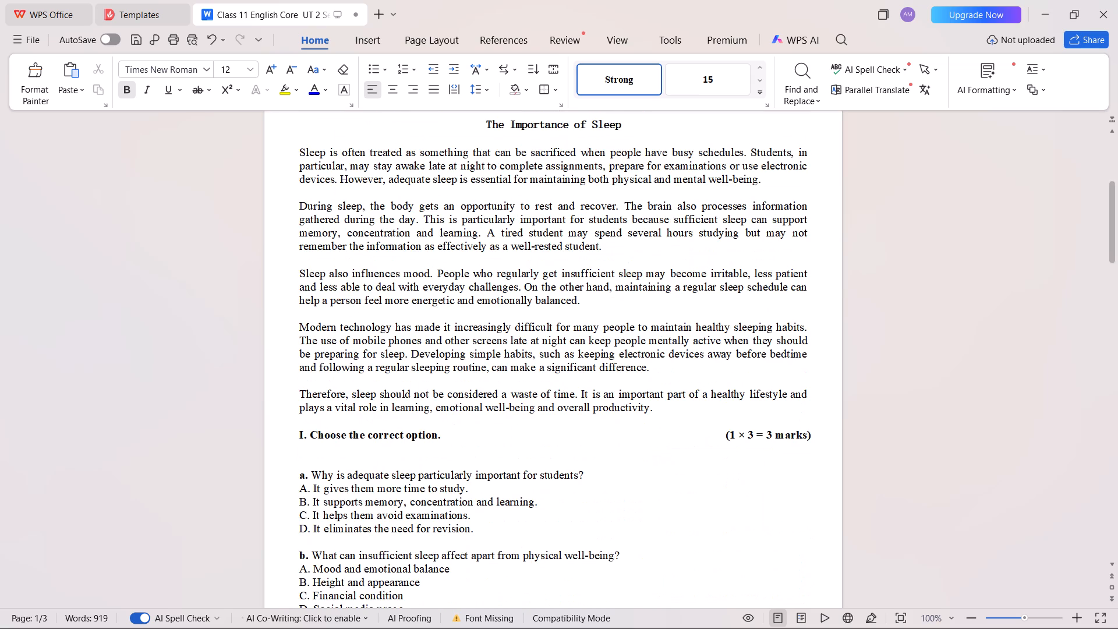
pyautogui.scroll(3, 748, 433)
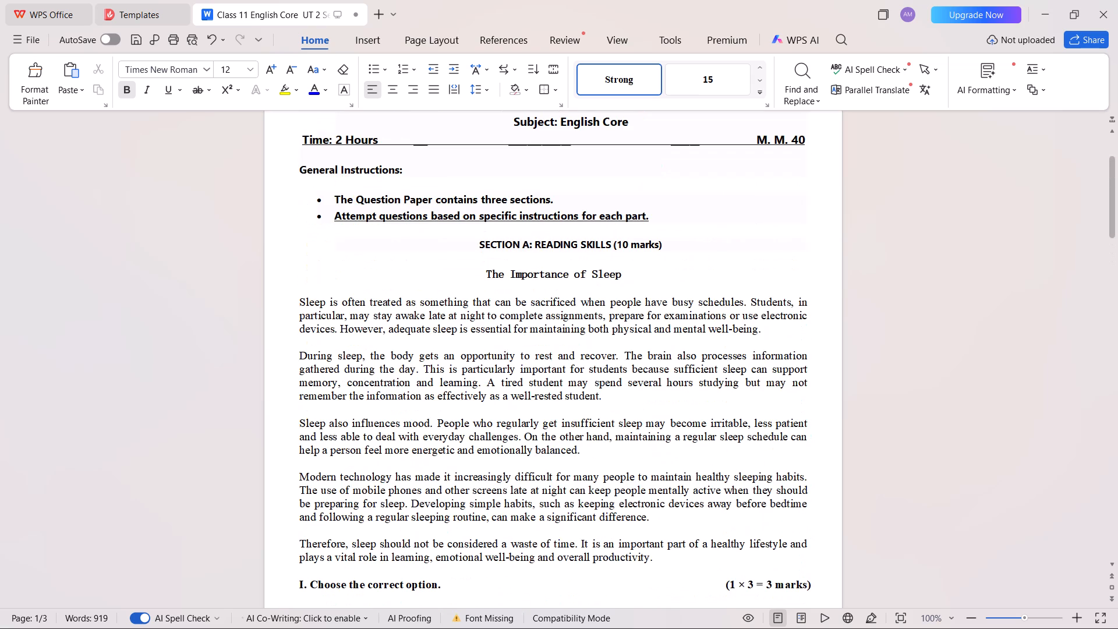
pyautogui.scroll(-4, 748, 433)
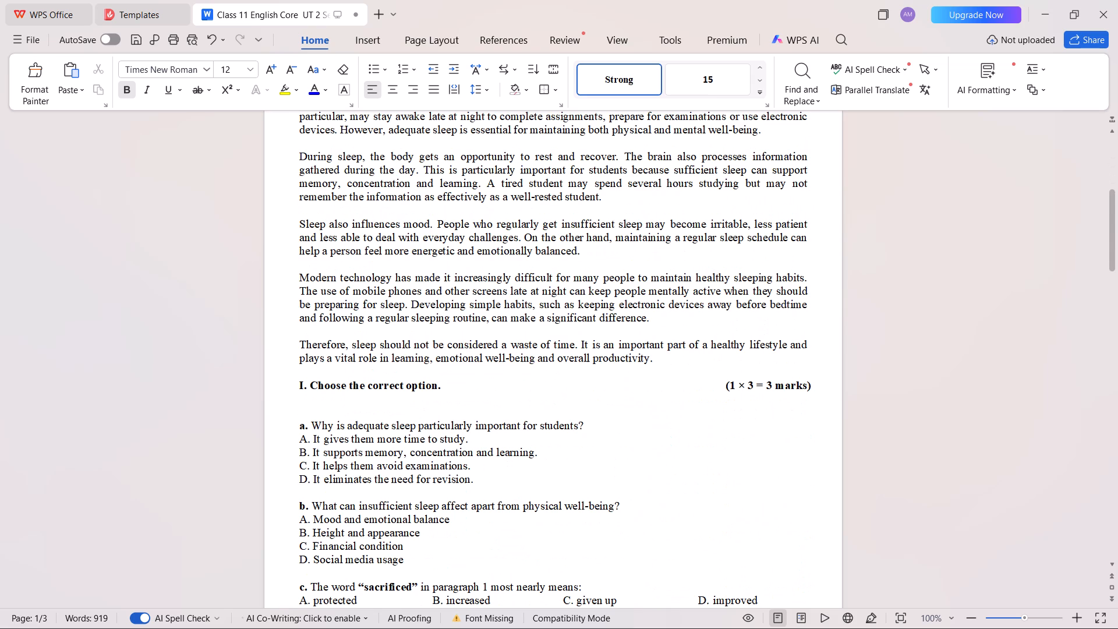
pyautogui.scroll(-7, 748, 433)
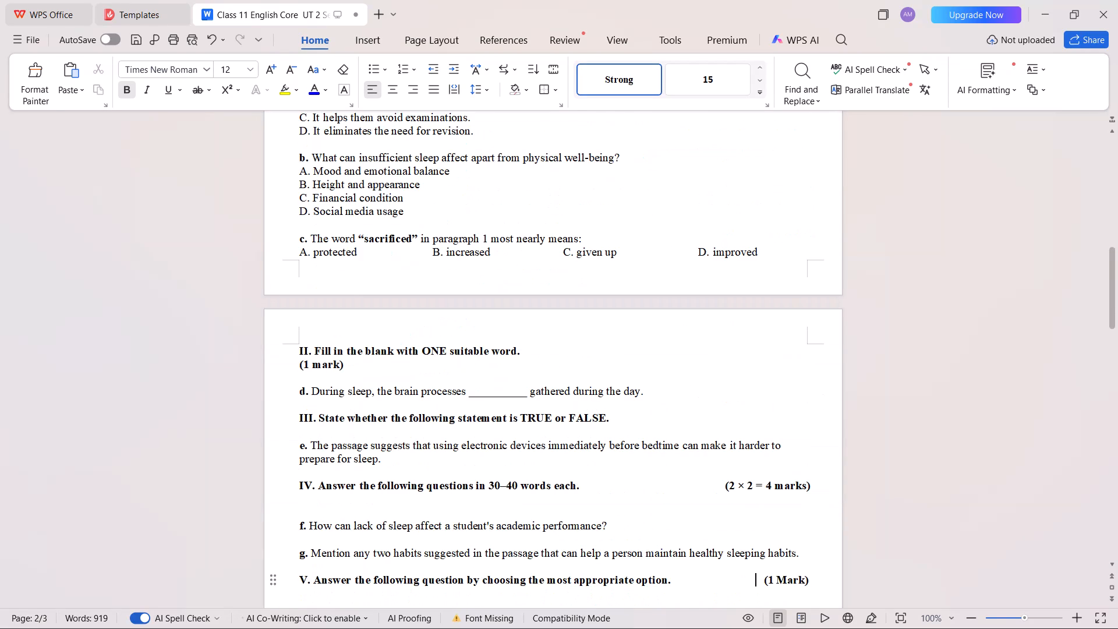
pyautogui.scroll(-7, 748, 433)
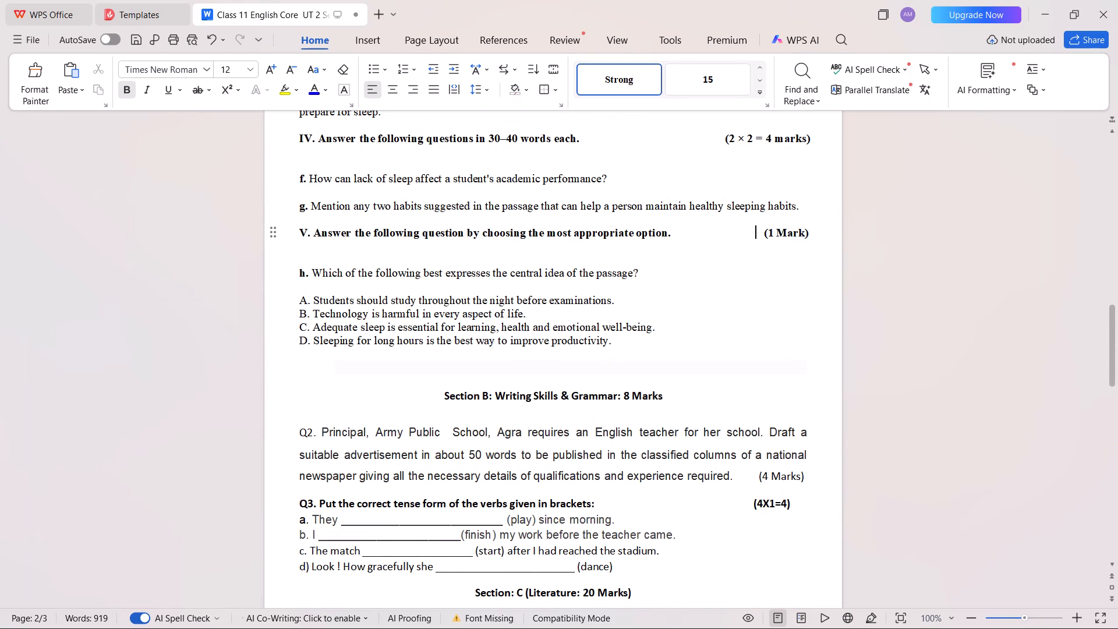
pyautogui.scroll(2, 748, 433)
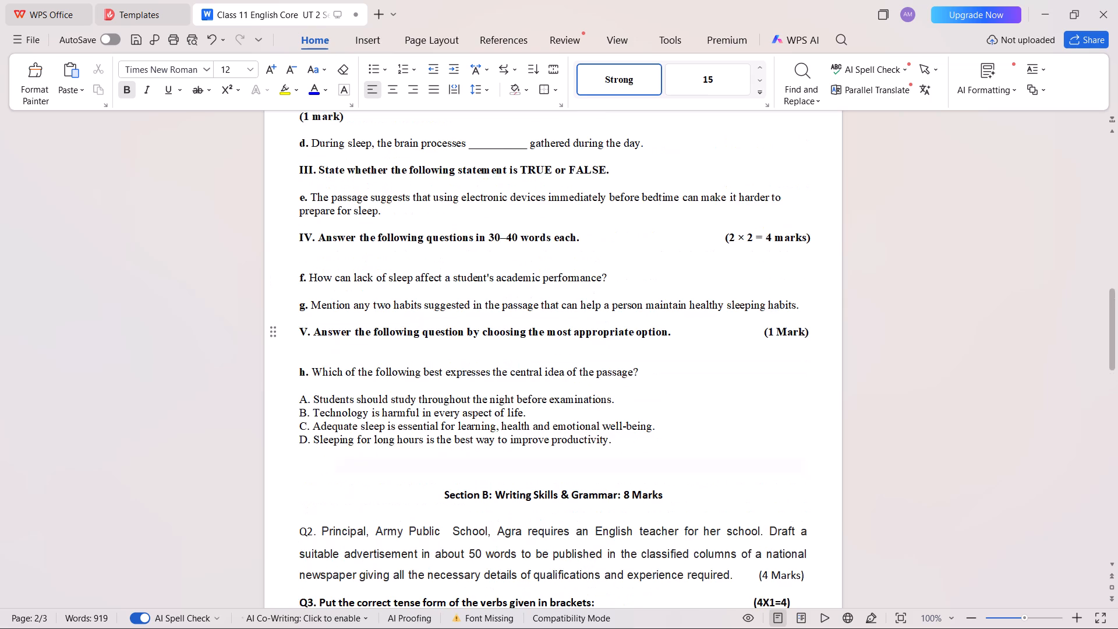
pyautogui.scroll(5, 748, 433)
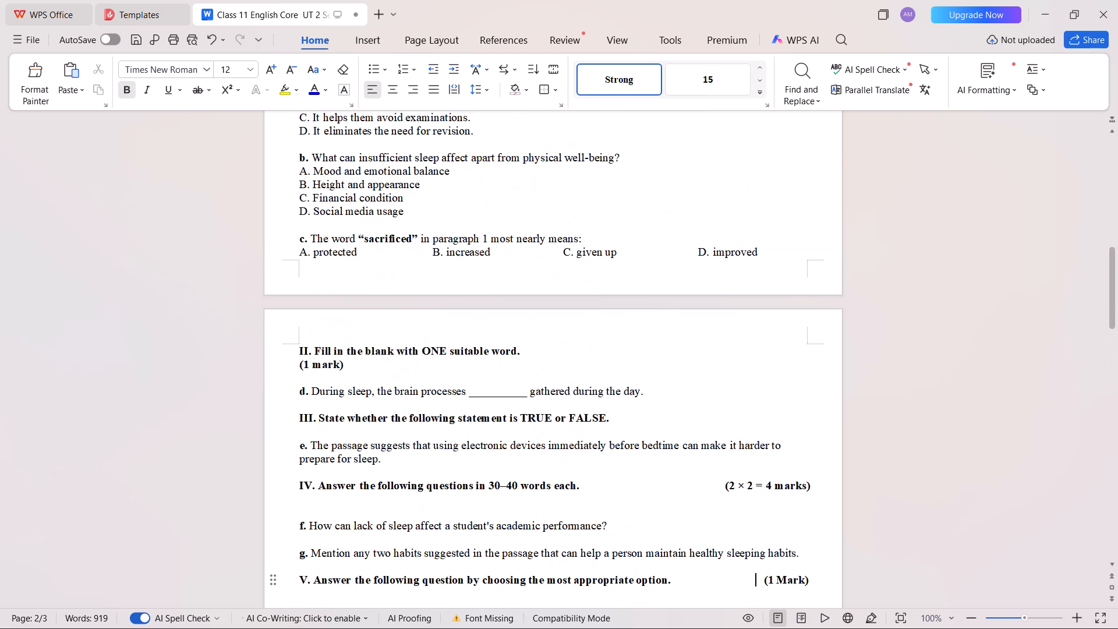
pyautogui.scroll(2, 748, 433)
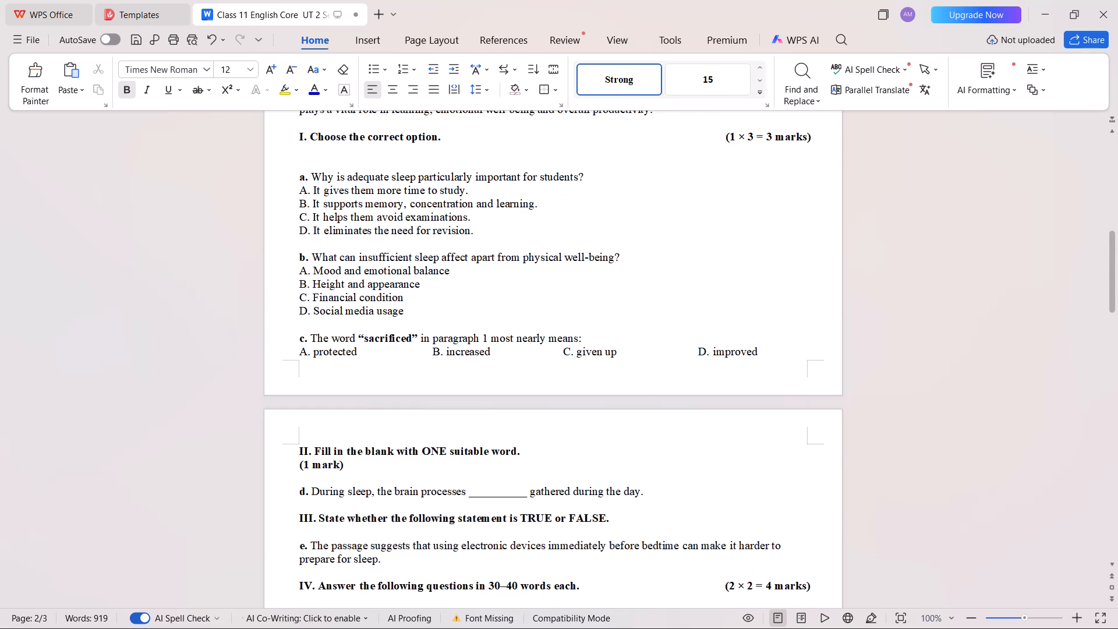
pyautogui.scroll(5, 748, 433)
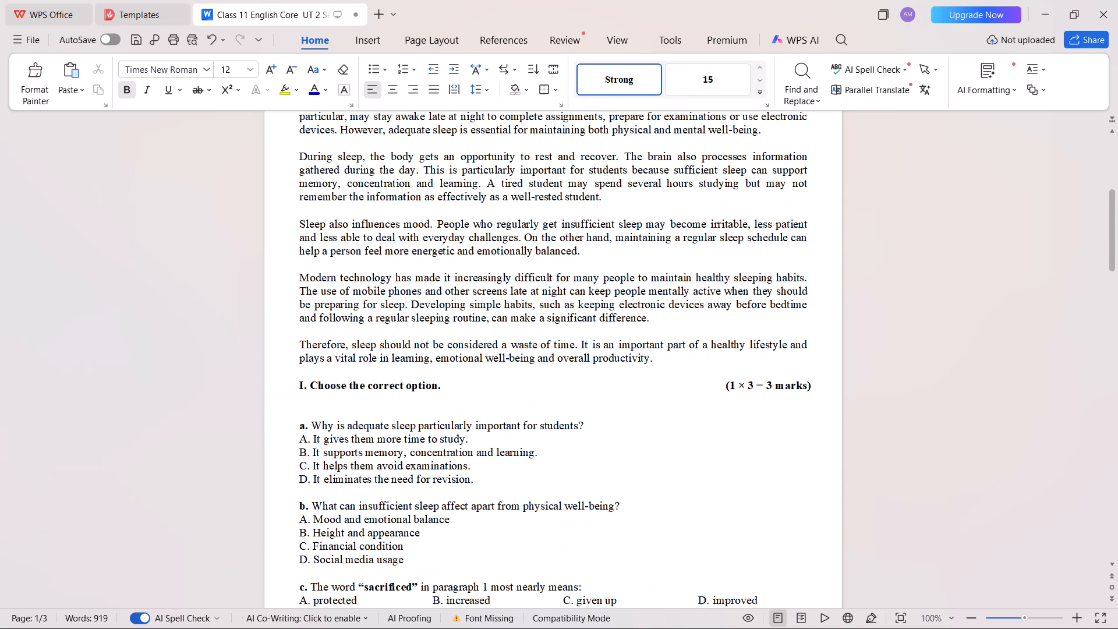
pyautogui.scroll(-3, 748, 433)
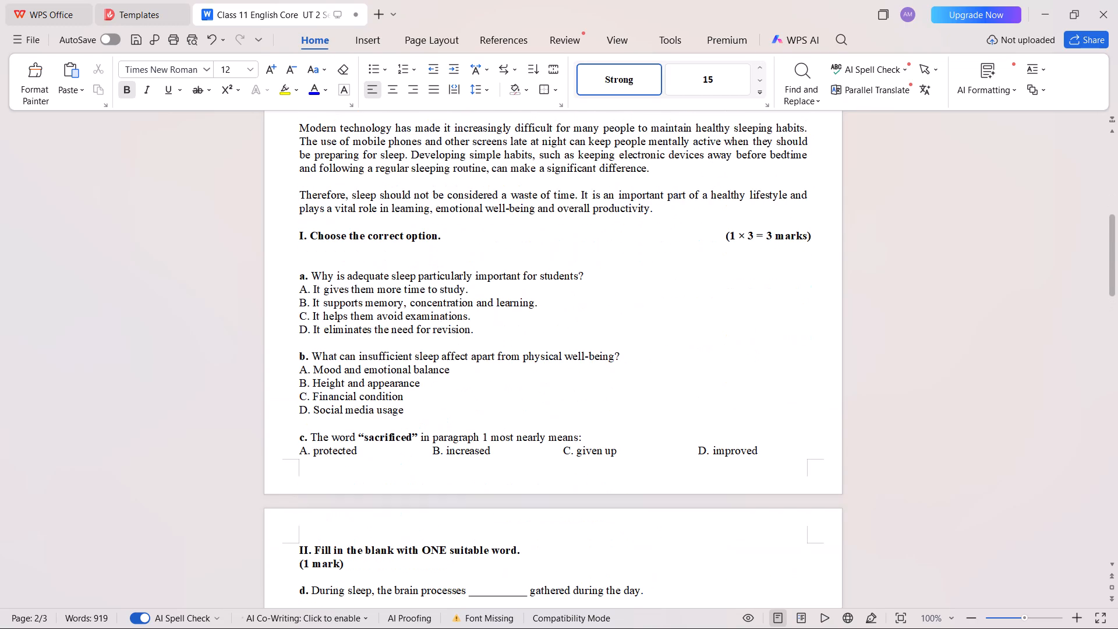
pyautogui.scroll(-1, 748, 433)
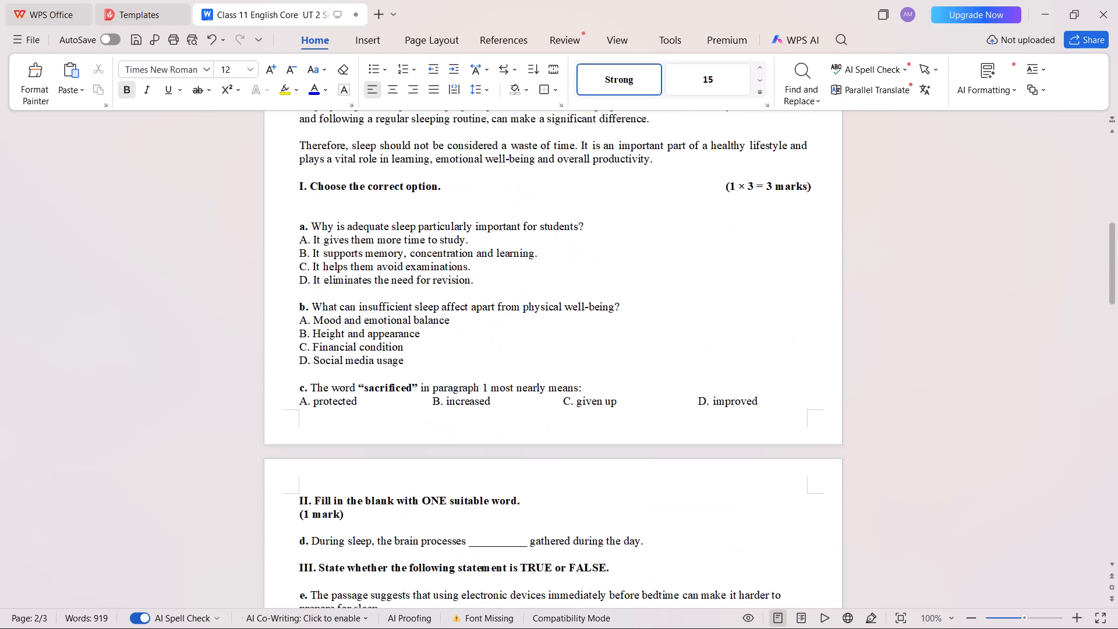
# Add "(1 mark)" after a run of spaces at the end of question c's line about the word "sacrificed".
pyautogui.click(611, 384)
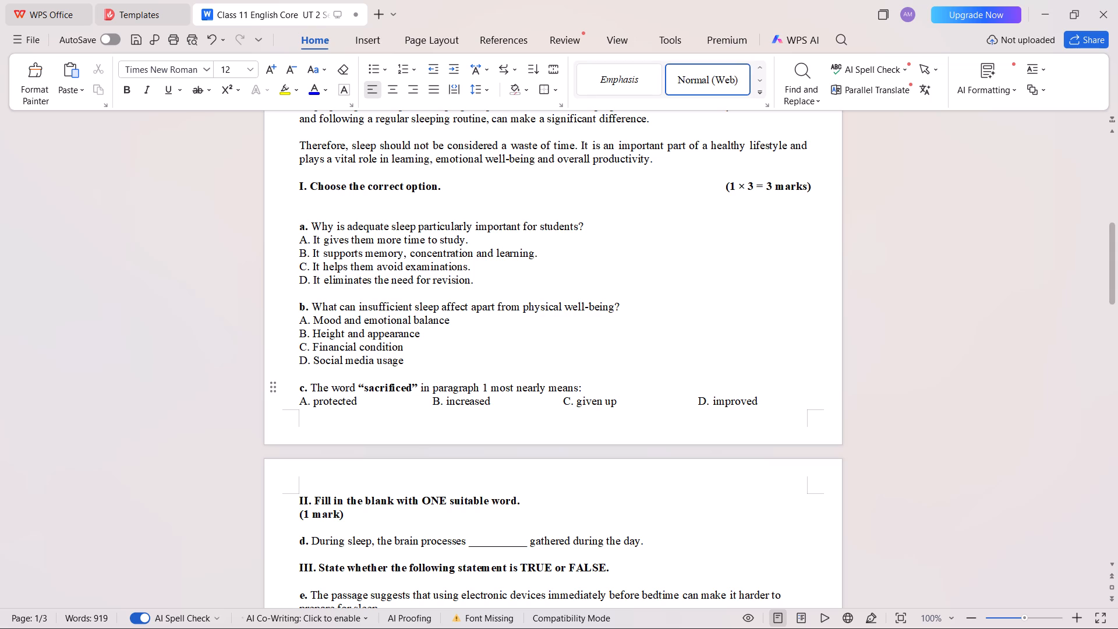
pyautogui.press('space')
pyautogui.press('space')
pyautogui.press('space')
pyautogui.press('space')
pyautogui.press('space')
pyautogui.press('space')
pyautogui.press('space')
pyautogui.press('space')
pyautogui.press('space')
pyautogui.press('space')
pyautogui.press('space')
pyautogui.press('space')
pyautogui.press('space')
pyautogui.press('space')
pyautogui.press('space')
pyautogui.press('space')
pyautogui.press('space')
pyautogui.press('space')
pyautogui.press('space')
pyautogui.press('space')
pyautogui.hotkey('shift', '(')
pyautogui.write('1 ma')
pyautogui.press('r')
pyautogui.press('k')
pyautogui.hotkey('shift', ')')
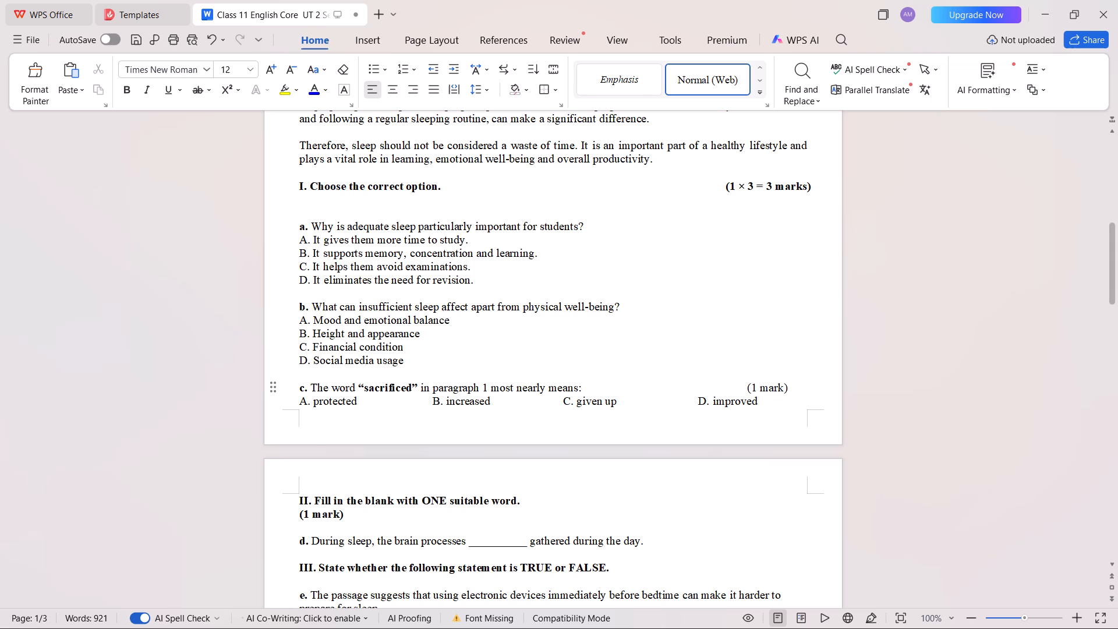
# Insert extra spaces before "(1 mark)" on question c's line to push it towards the right margin.
pyautogui.click(742, 383)
pyautogui.press('space')
pyautogui.press('space')
pyautogui.press('space')
pyautogui.press('space')
pyautogui.press('space')
pyautogui.press('space')
pyautogui.press('space')
pyautogui.press('space')
pyautogui.press('space')
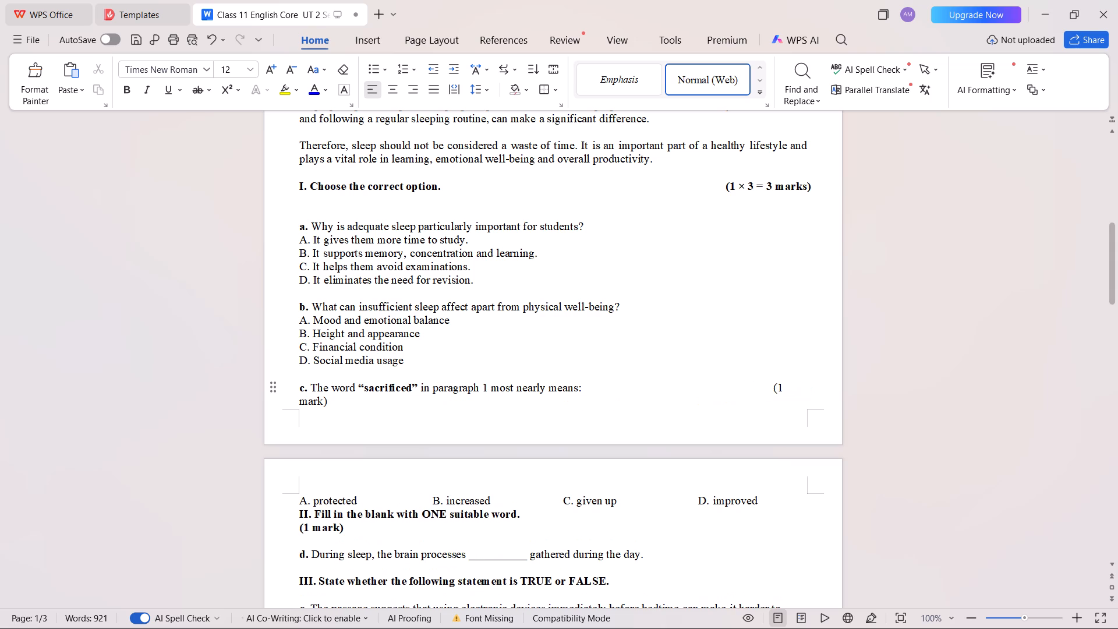
pyautogui.press('BackSpace')
# Make "(1 mark)" at the end of question c bold.
pyautogui.moveTo(813, 381); pyautogui.dragTo(762, 384)
pyautogui.click(653, 346)
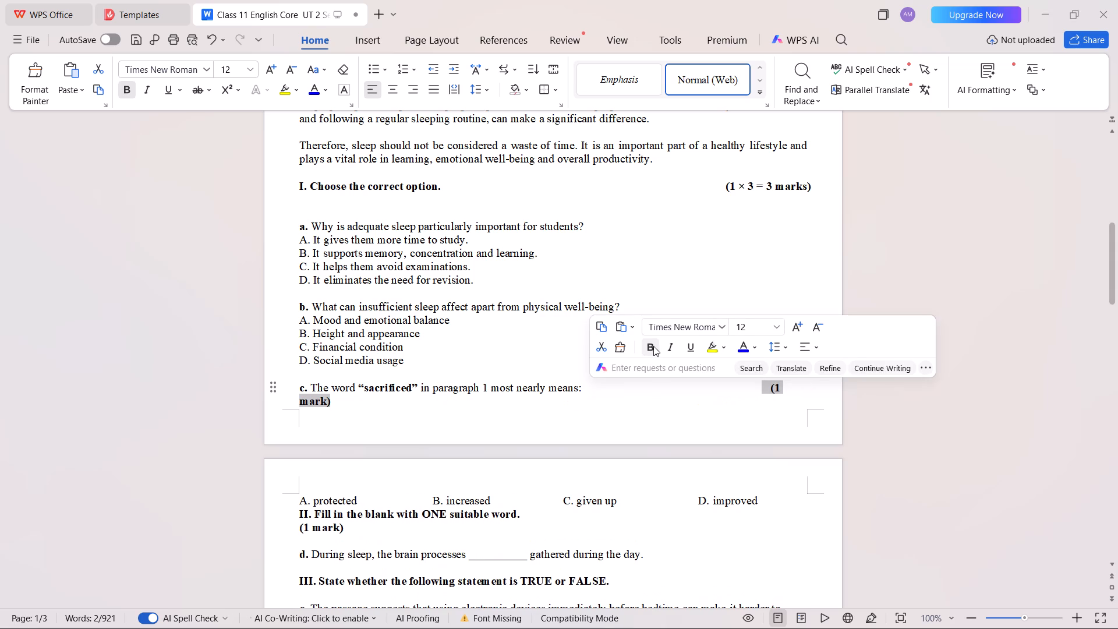
# Remove two spaces before the bold "(1 mark)" so it fits on question c's line at the right margin.
pyautogui.click(753, 387)
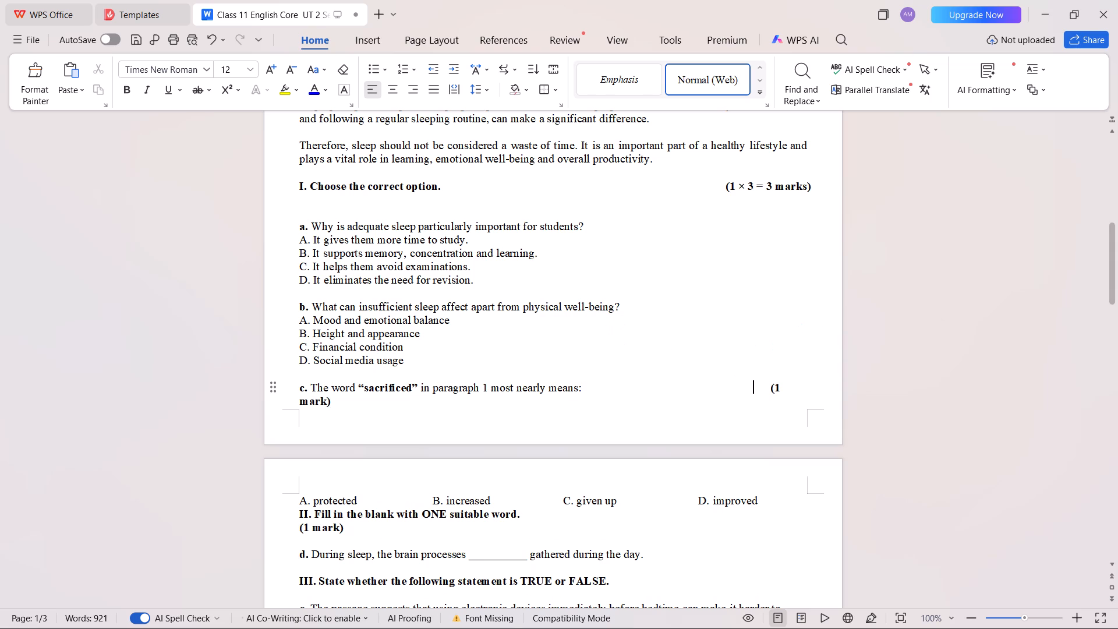
pyautogui.press('BackSpace')
pyautogui.press('BackSpace')
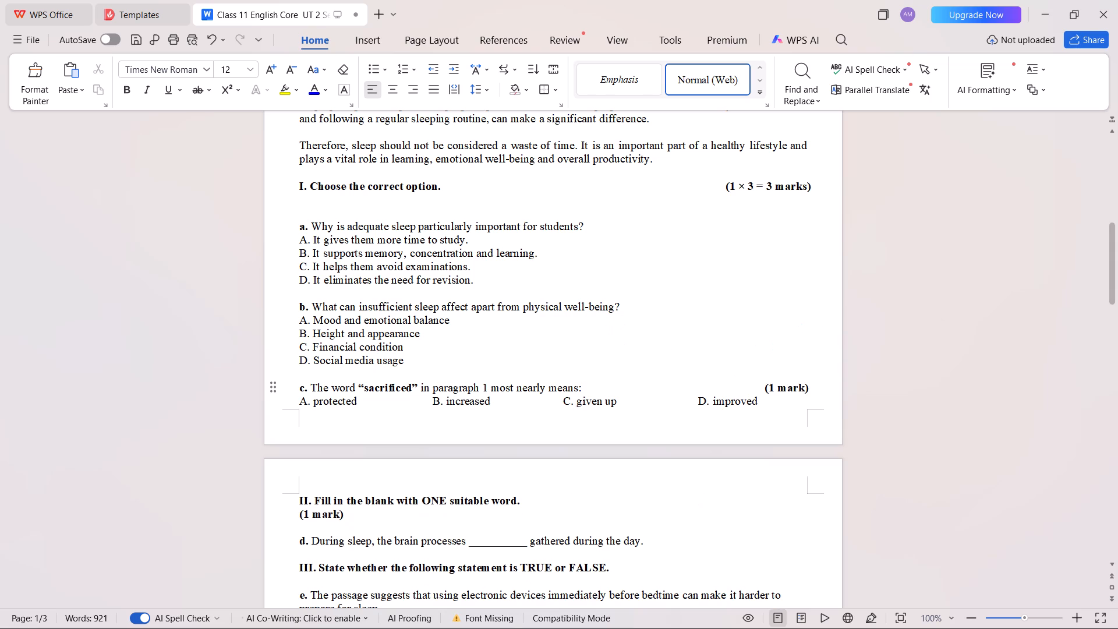
# Delete the "(1 mark)" text from the line below the heading "II. Fill in the blank with ONE suitable word.".
pyautogui.scroll(-3, 765, 418)
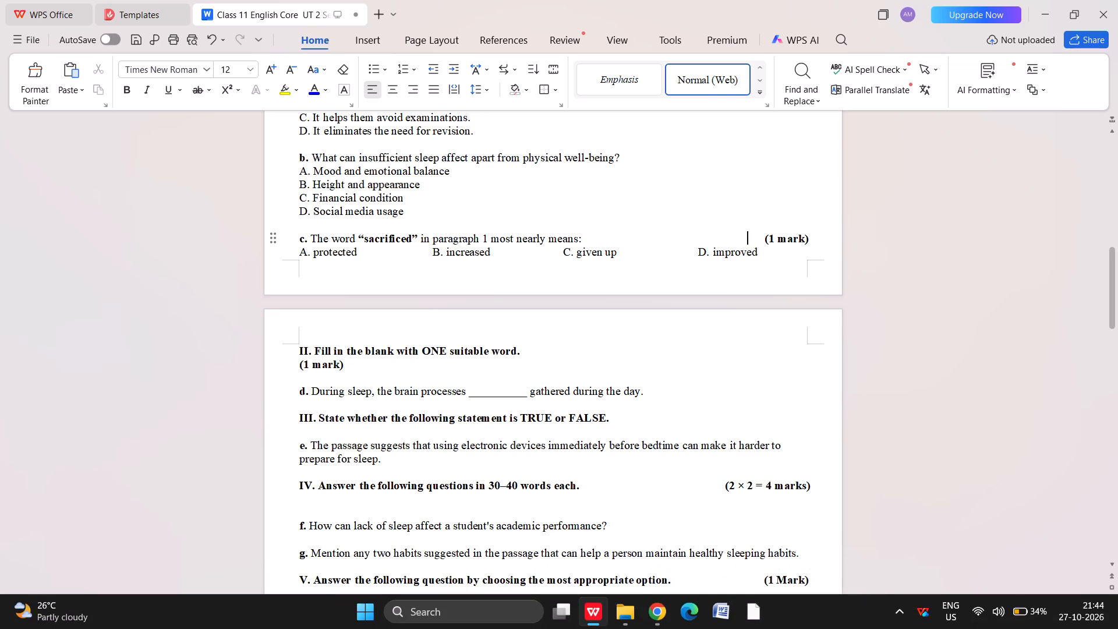
pyautogui.click(345, 366)
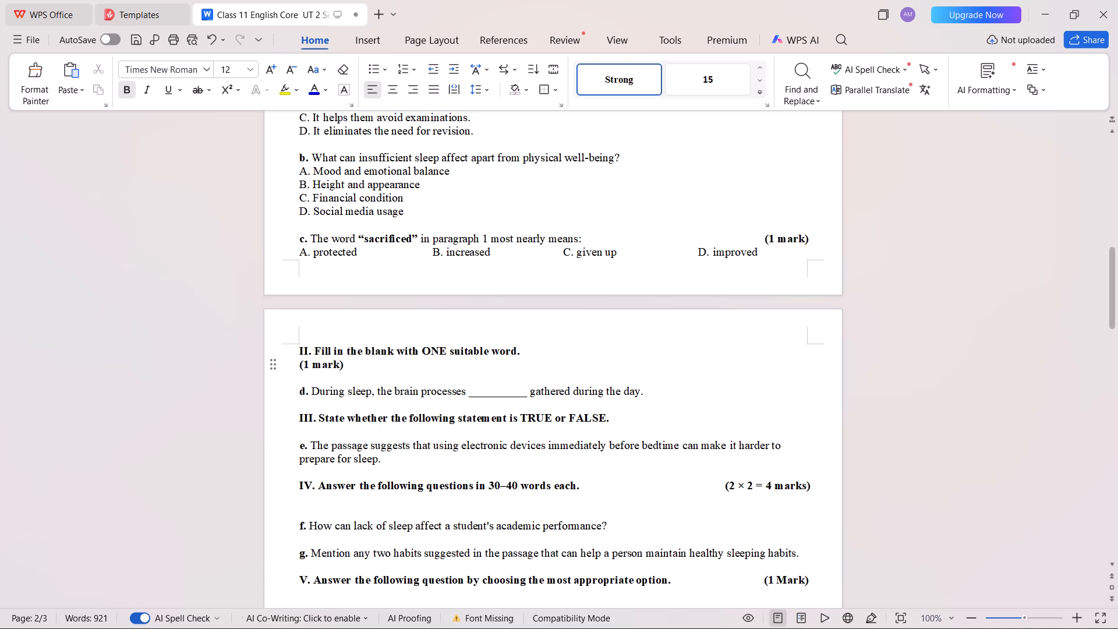
pyautogui.press('BackSpace')
pyautogui.press('BackSpace')
pyautogui.press('BackSpace')
pyautogui.press('BackSpace')
pyautogui.press('BackSpace')
pyautogui.press('BackSpace')
pyautogui.press('BackSpace')
pyautogui.press('BackSpace')
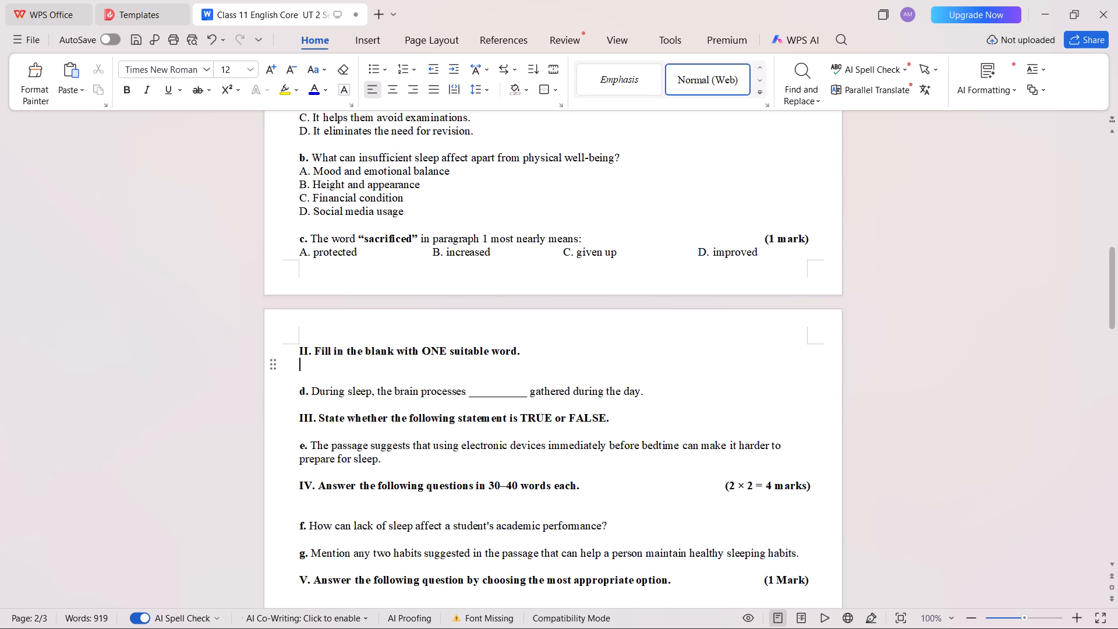
# Add "(1 Mark)" after a long run of spaces at the end of heading II about filling in the blank.
pyautogui.click(559, 353)
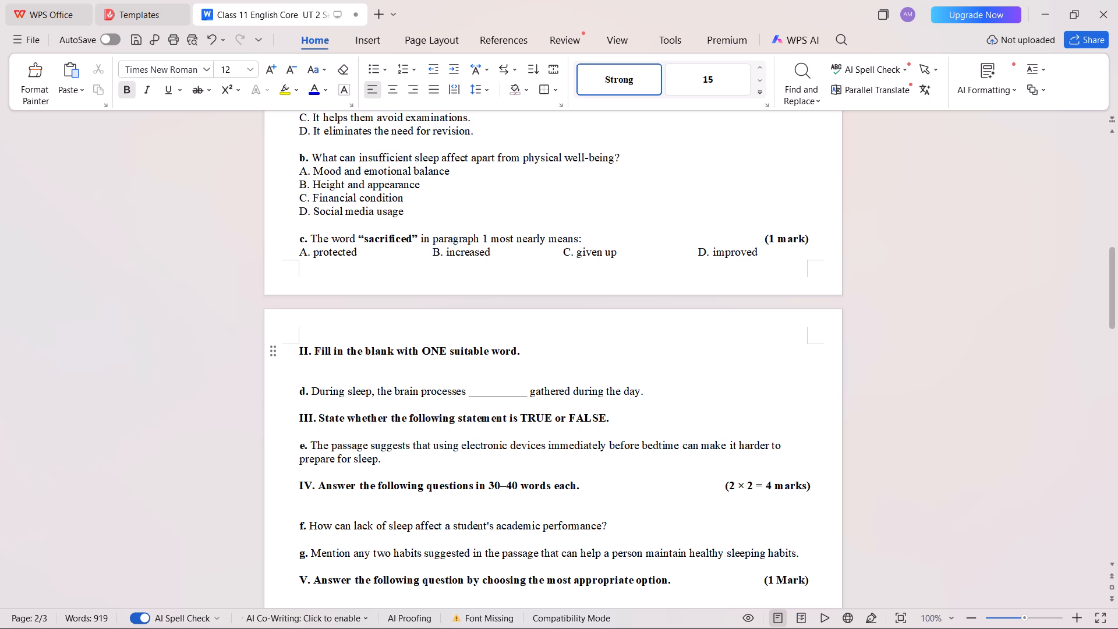
pyautogui.press('space')
pyautogui.press('space')
pyautogui.press('space')
pyautogui.press('space')
pyautogui.press('space')
pyautogui.press('space')
pyautogui.press('space')
pyautogui.press('space')
pyautogui.press('space')
pyautogui.press('space')
pyautogui.press('space')
pyautogui.press('space')
pyautogui.press('space')
pyautogui.press('space')
pyautogui.press('space')
pyautogui.press('space')
pyautogui.press('space')
pyautogui.press('space')
pyautogui.press('space')
pyautogui.press('space')
pyautogui.press('space')
pyautogui.press('space')
pyautogui.press('space')
pyautogui.press('space')
pyautogui.press('space')
pyautogui.press('space')
pyautogui.press('space')
pyautogui.press('space')
pyautogui.press('space')
pyautogui.press('space')
pyautogui.press('space')
pyautogui.press('space')
pyautogui.write('(1 Ma')
pyautogui.press('r')
pyautogui.press('k')
pyautogui.hotkey('shift', ')')
# Insert extra spaces before "(1 Mark)" on heading II's line to align it with the right margin.
pyautogui.click(743, 351)
pyautogui.click(743, 351)
pyautogui.press('space')
pyautogui.press('space')
pyautogui.press('space')
pyautogui.press('space')
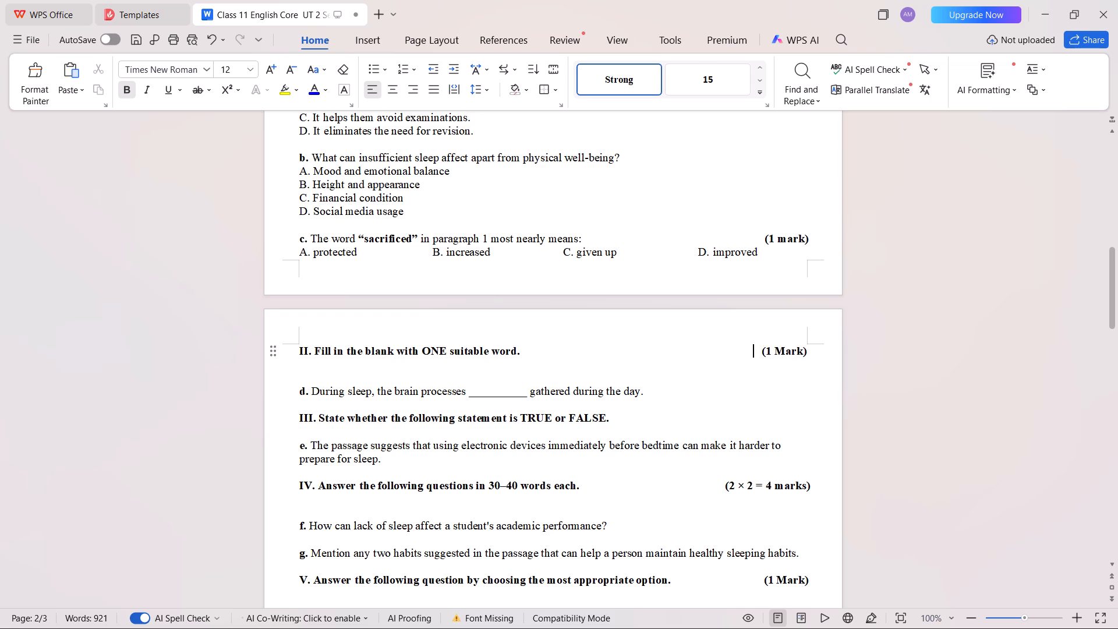
pyautogui.press('space')
pyautogui.press('space')
pyautogui.press('BackSpace')
# Review the layout of the reading passage and the Section A questions down to the Section B heading.
pyautogui.scroll(-5, 743, 352)
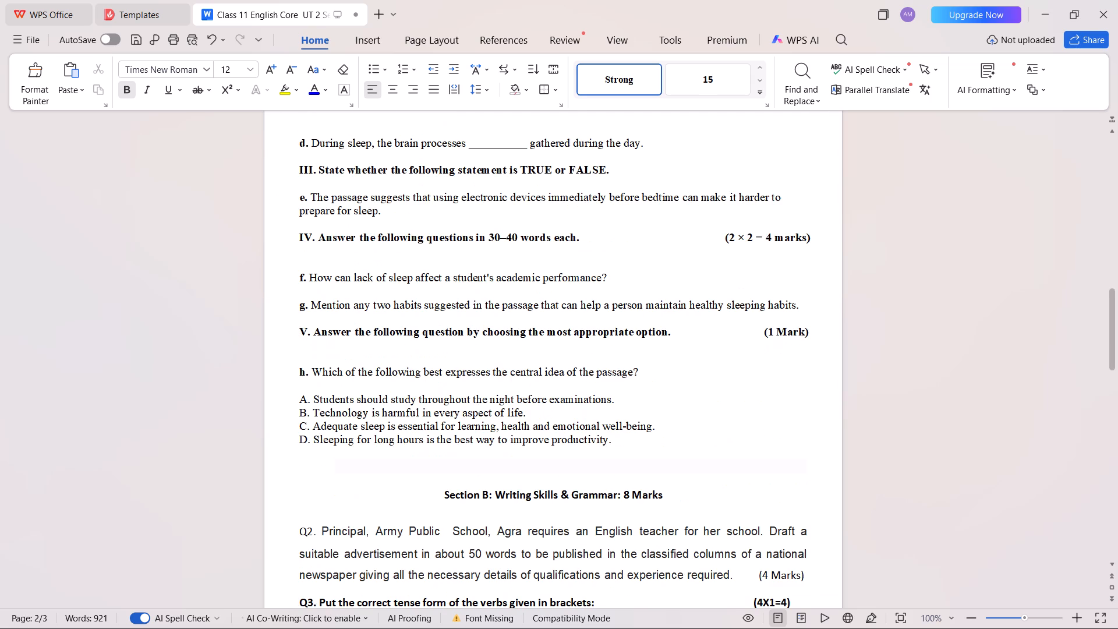
pyautogui.scroll(2, 743, 352)
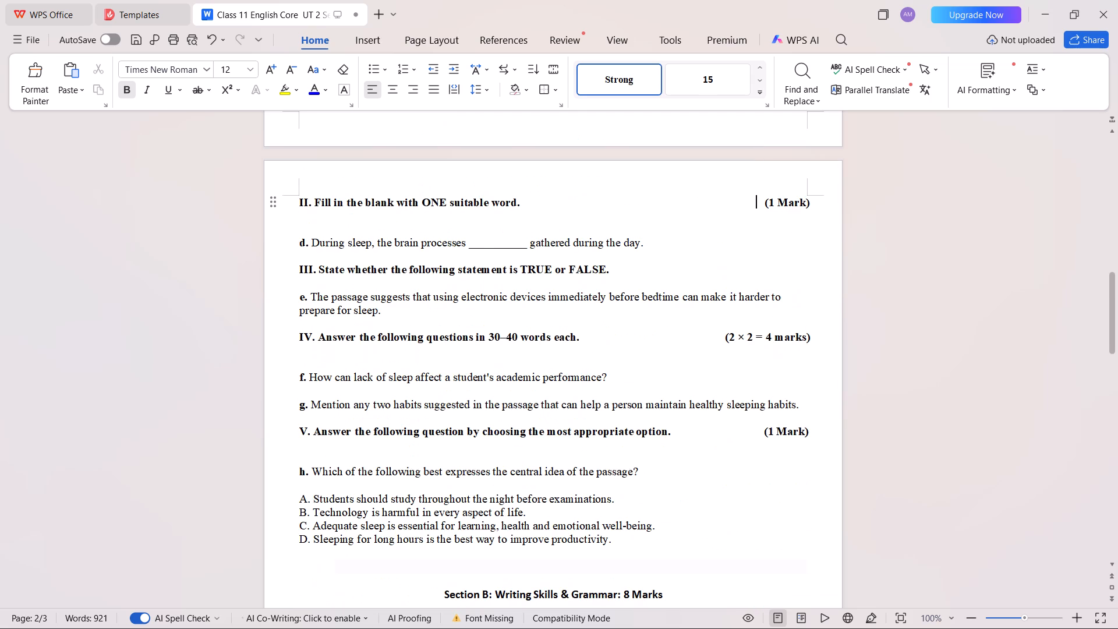
pyautogui.scroll(5, 743, 352)
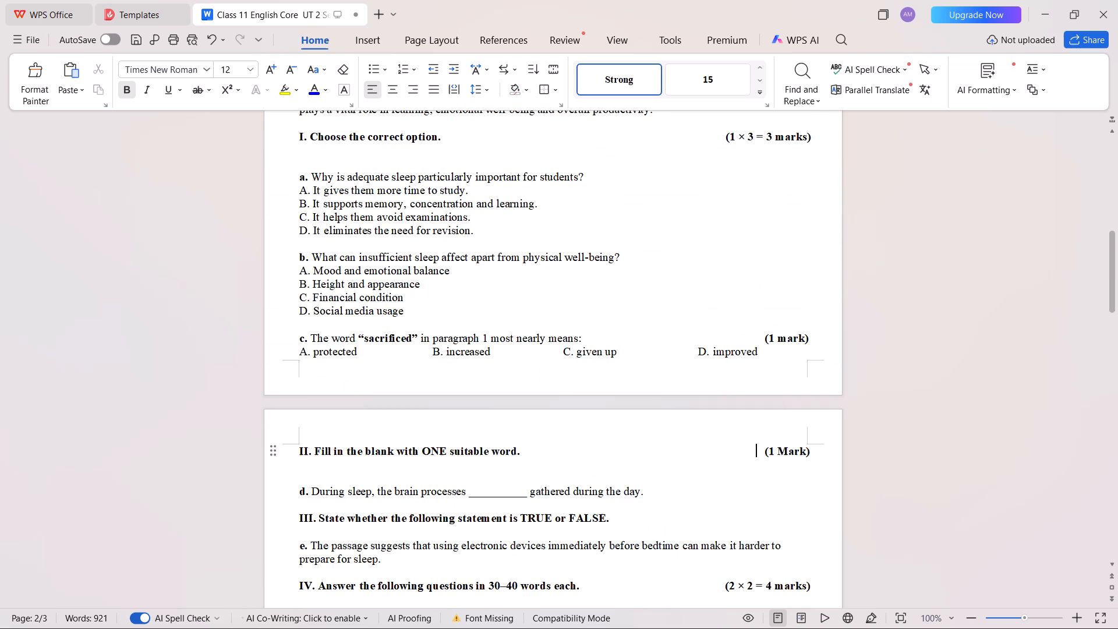
pyautogui.scroll(3, 743, 352)
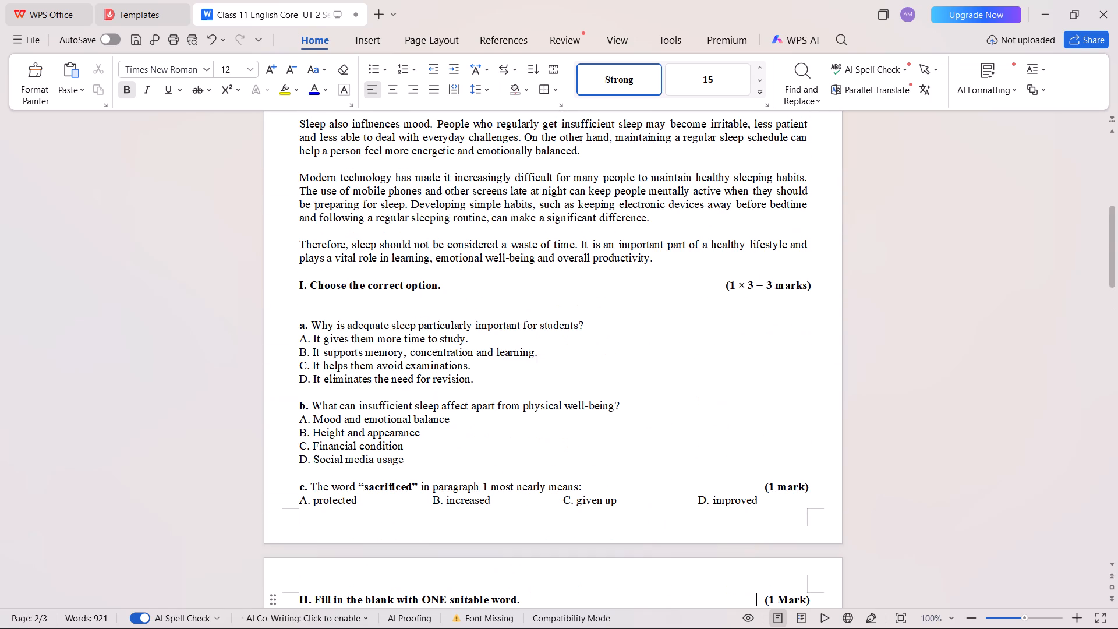
pyautogui.scroll(3, 743, 352)
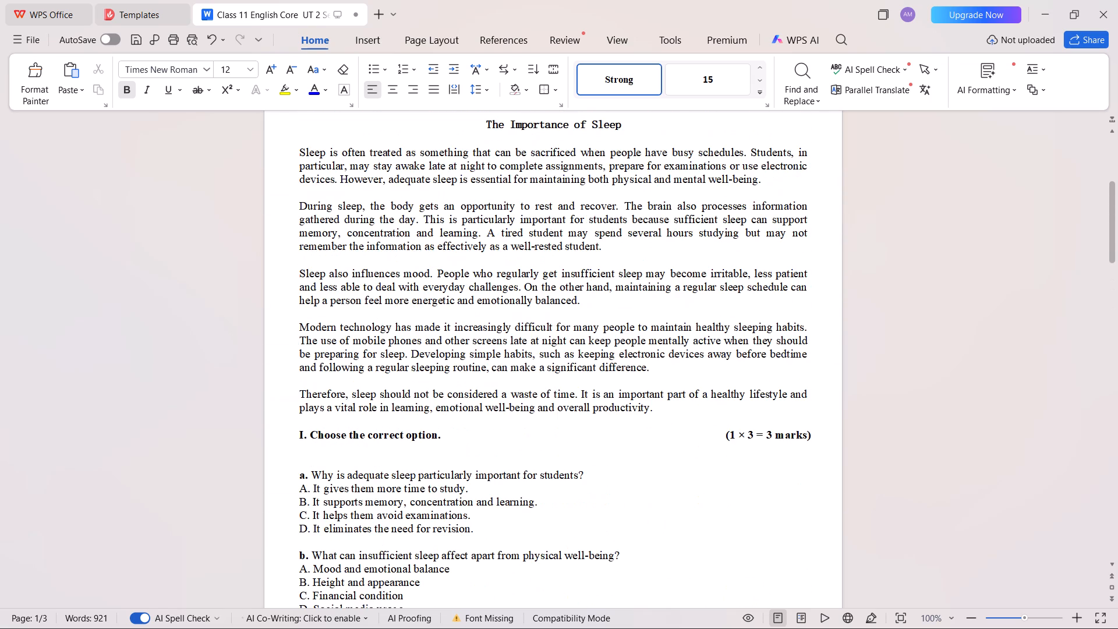
pyautogui.scroll(-14, 743, 352)
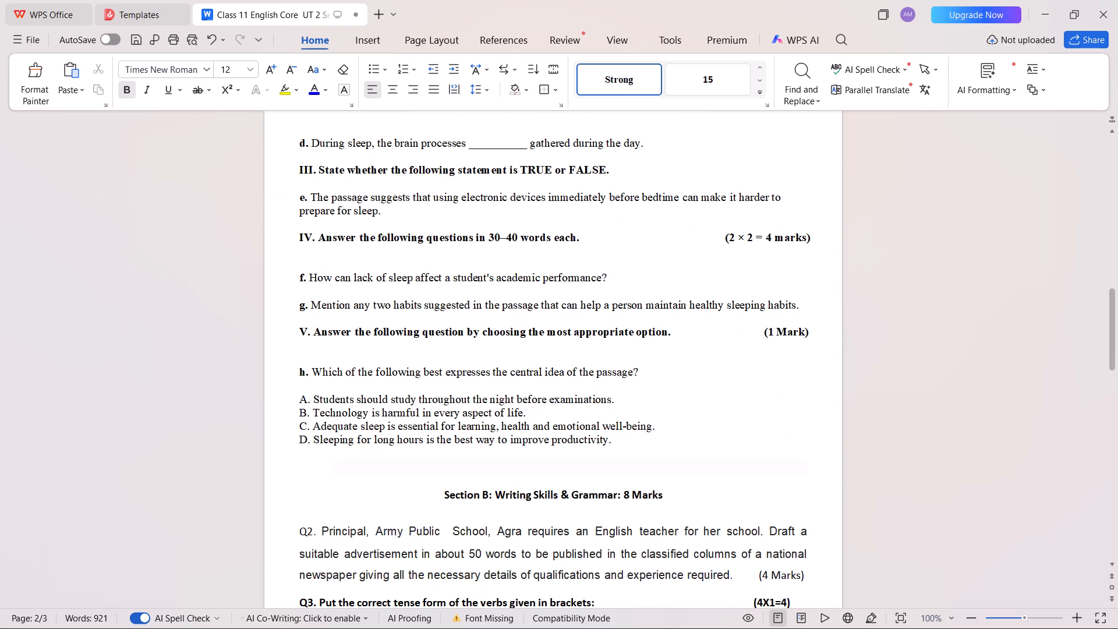
# Remove the blank line between option D of question h and the "Section B: Writing Skills & Grammar: 8 Marks" heading.
pyautogui.click(433, 495)
pyautogui.press('BackSpace')
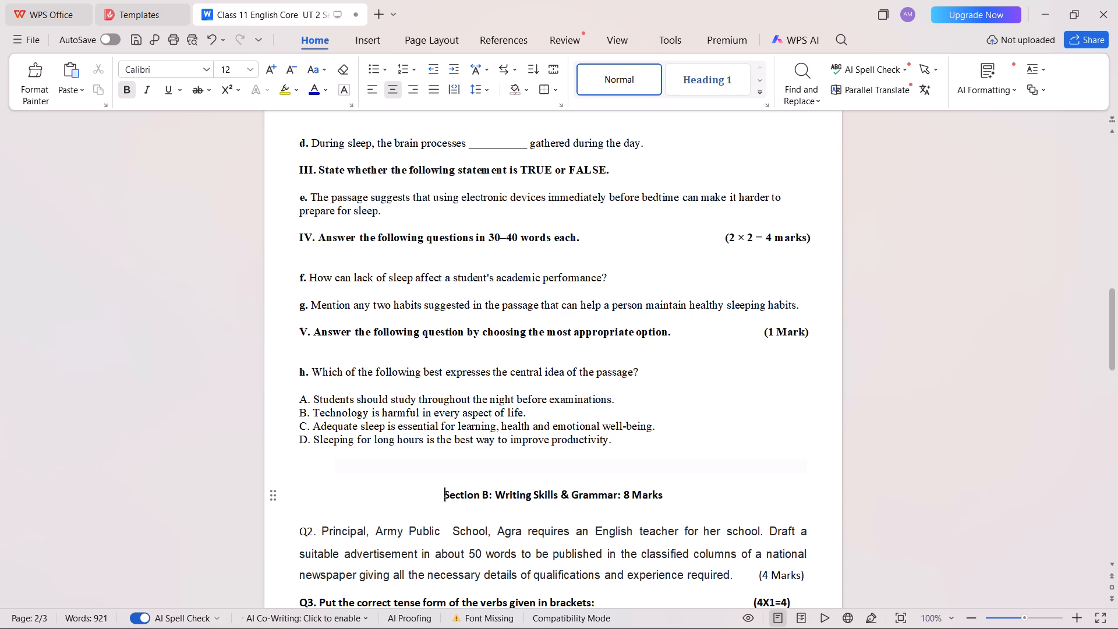
pyautogui.press('BackSpace')
pyautogui.press('BackSpace')
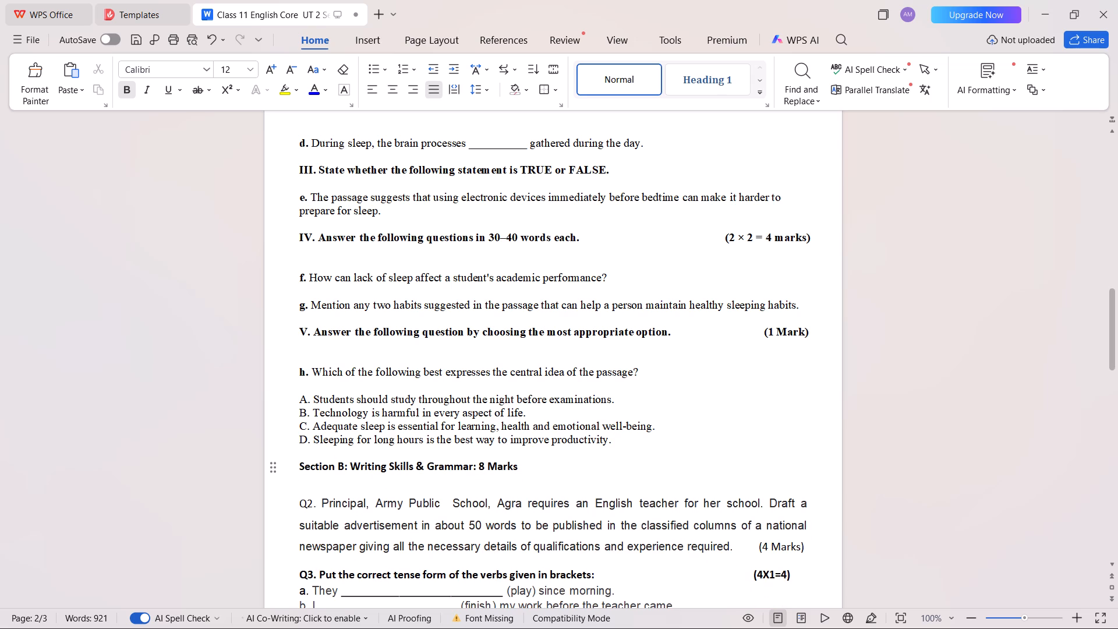
# Centre the "Section B: Writing Skills & Grammar: 8 Marks" heading.
pyautogui.moveTo(518, 468); pyautogui.dragTo(514, 468)
pyautogui.moveTo(514, 468); pyautogui.dragTo(264, 457)
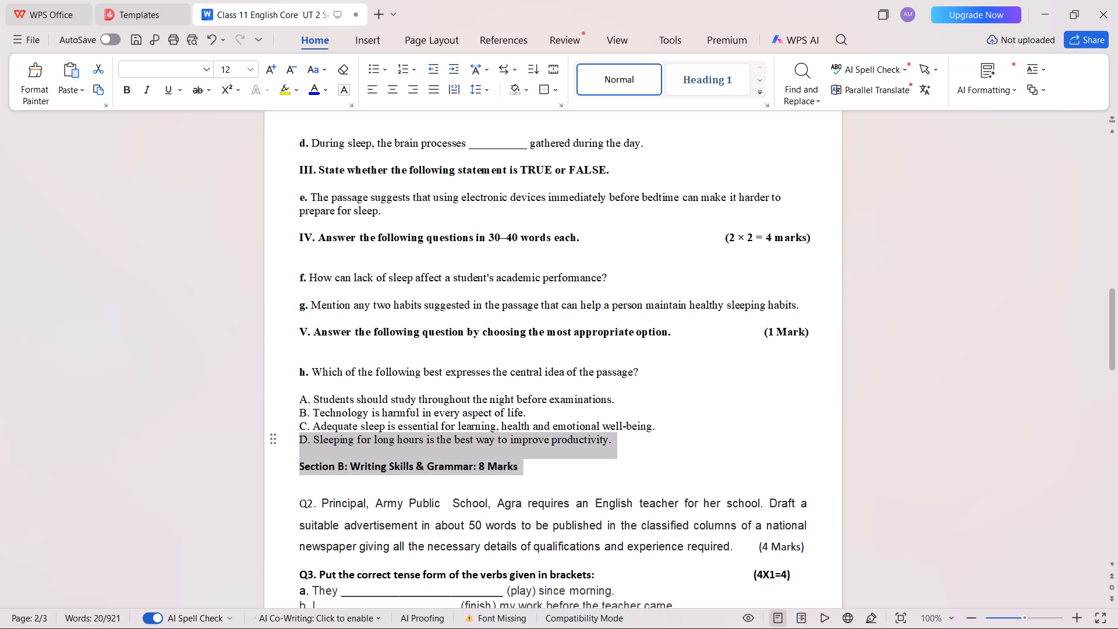
pyautogui.moveTo(264, 457); pyautogui.dragTo(295, 462)
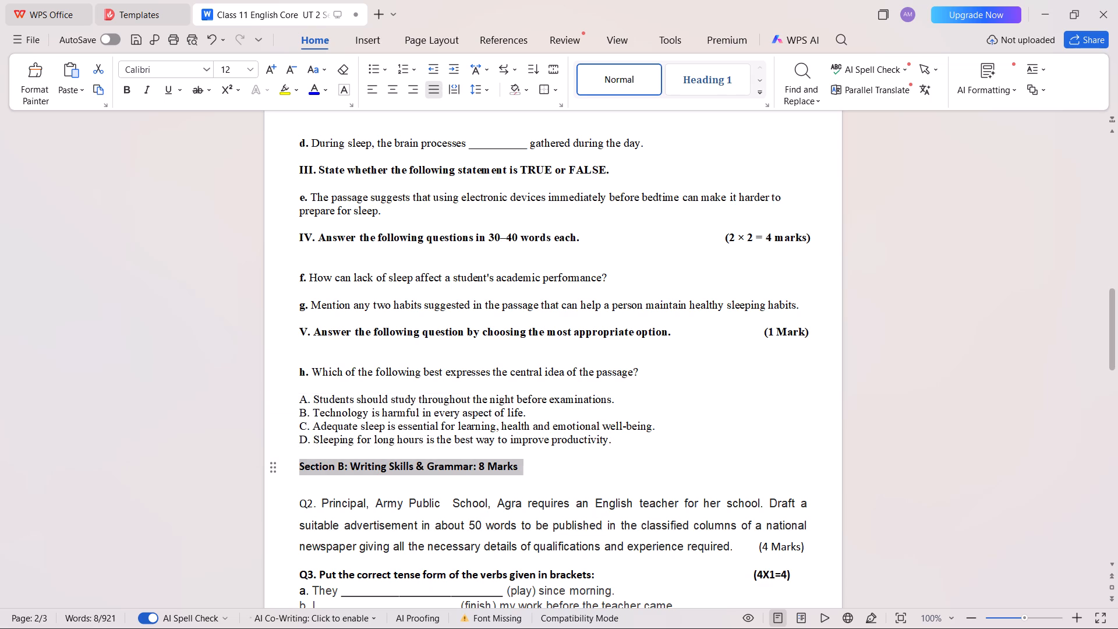
pyautogui.click(391, 90)
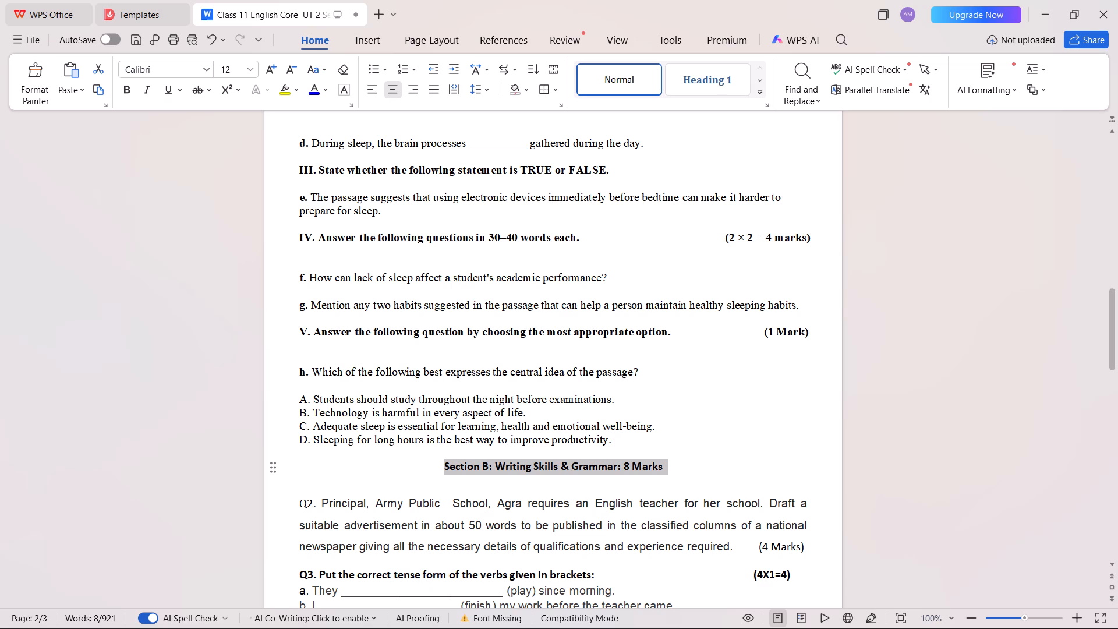
# Review the question paper from the school header through Section A to the start of Section C.
pyautogui.scroll(19, 436, 242)
pyautogui.scroll(4, 436, 242)
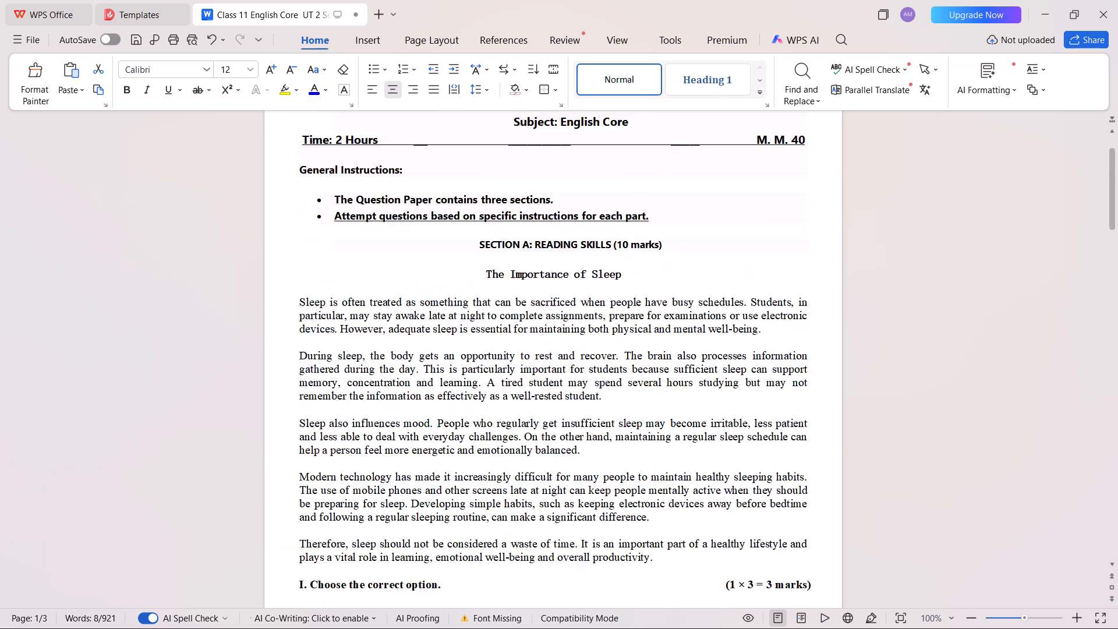
pyautogui.scroll(2, 436, 242)
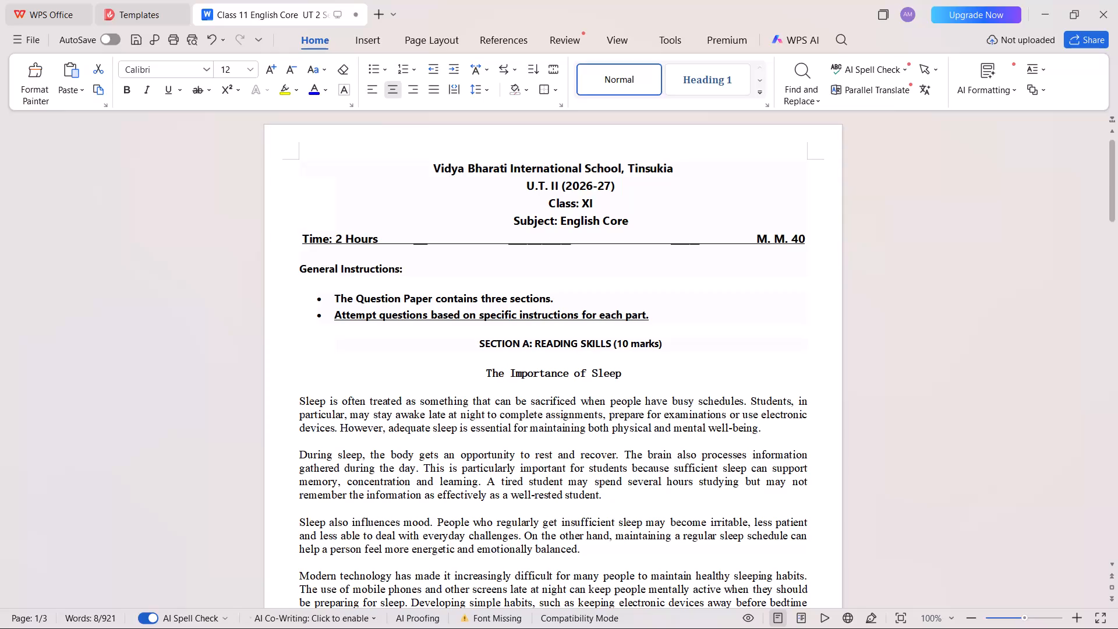
pyautogui.scroll(-10, 436, 242)
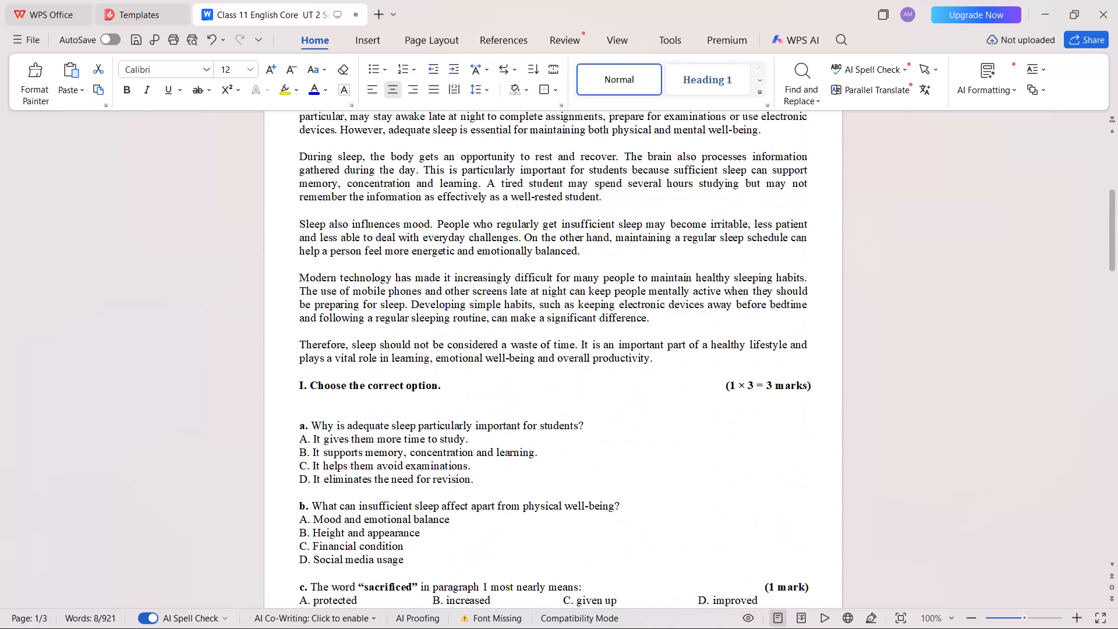
pyautogui.scroll(-7, 436, 242)
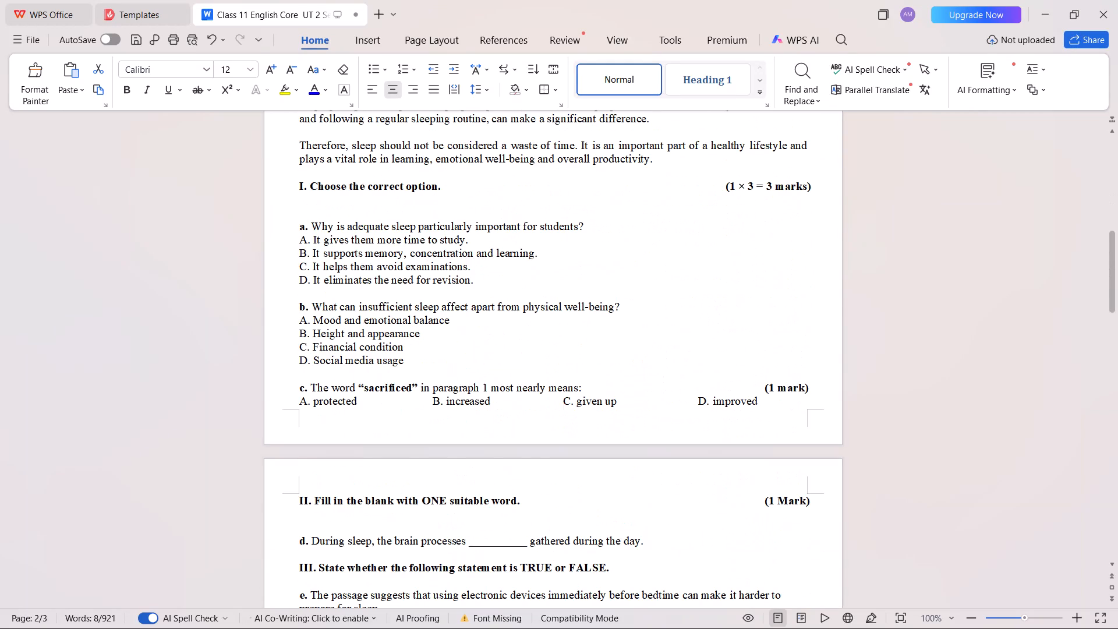
pyautogui.scroll(-10, 436, 242)
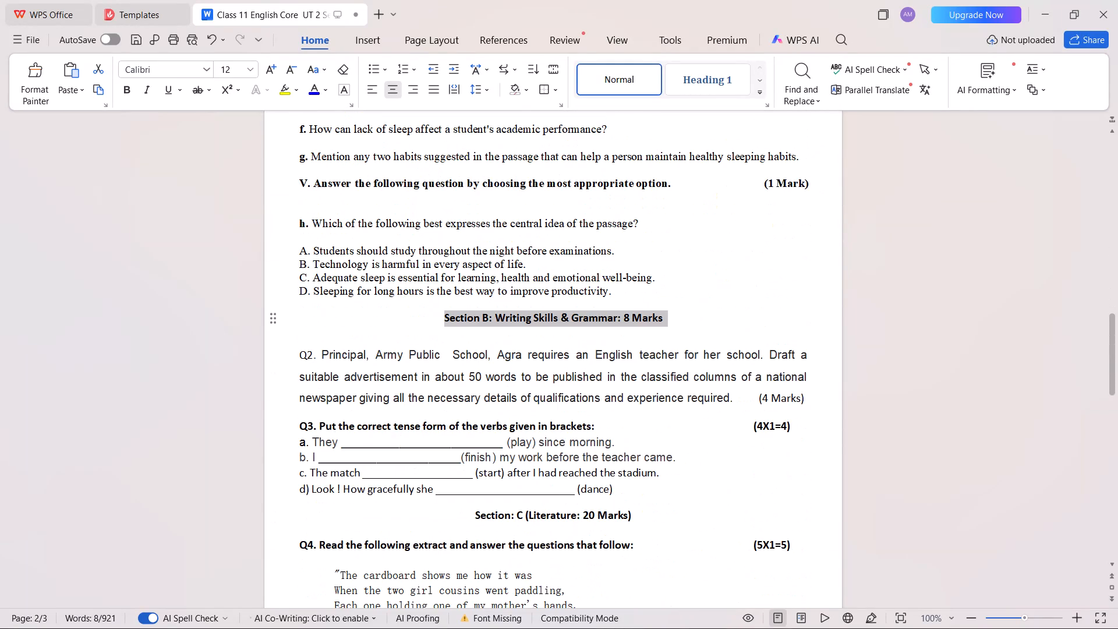
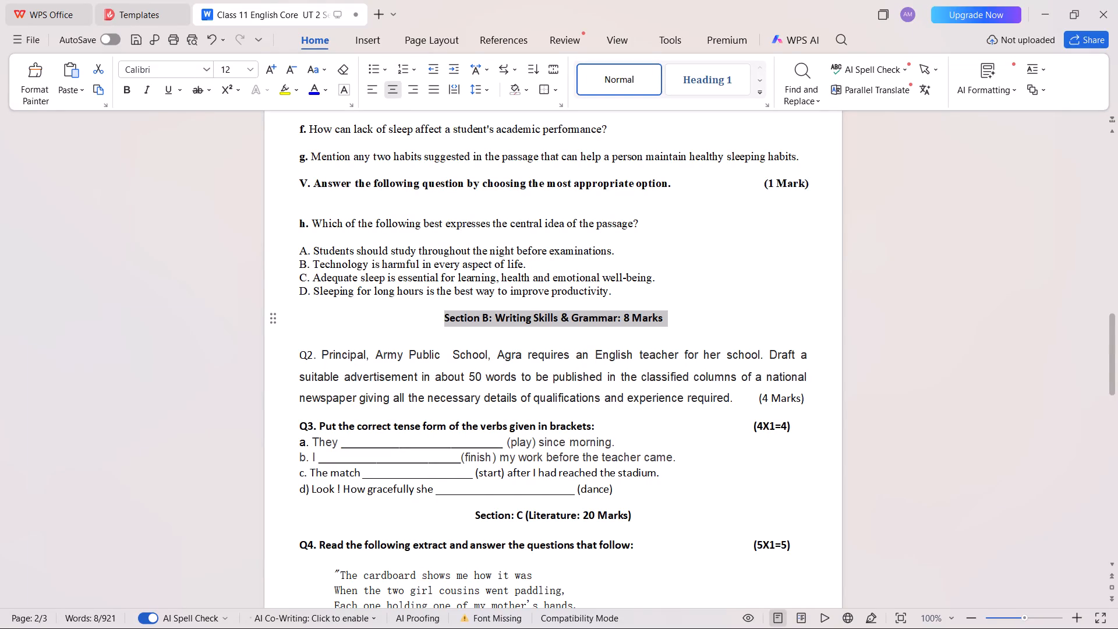
# Set the marks in the Section B heading to 12.
pyautogui.click(634, 316)
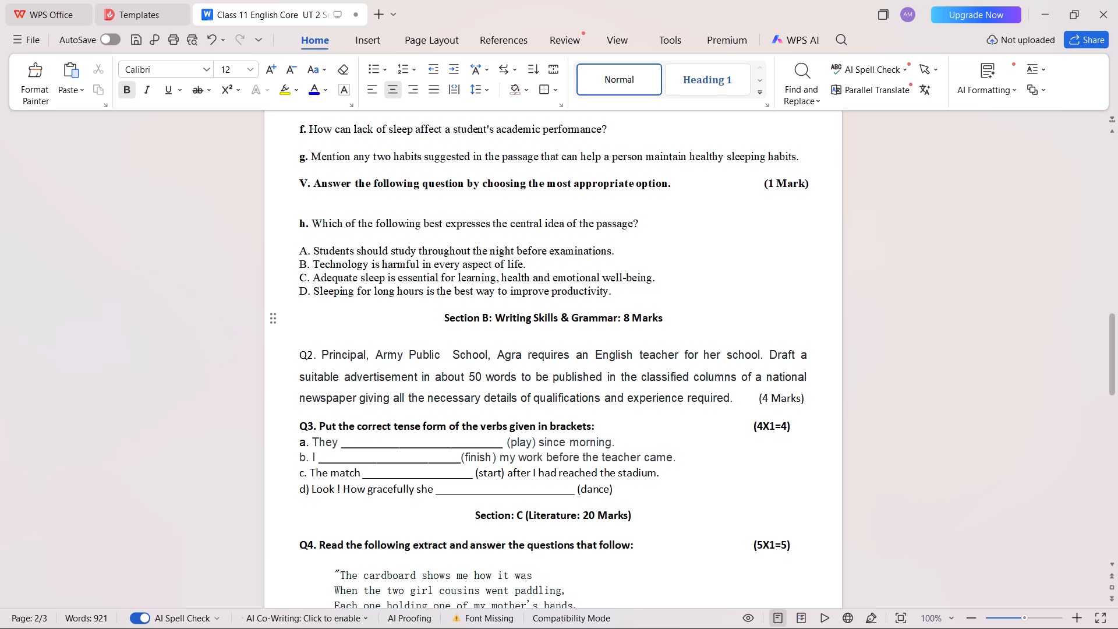
pyautogui.press('BackSpace')
pyautogui.press('BackSpace')
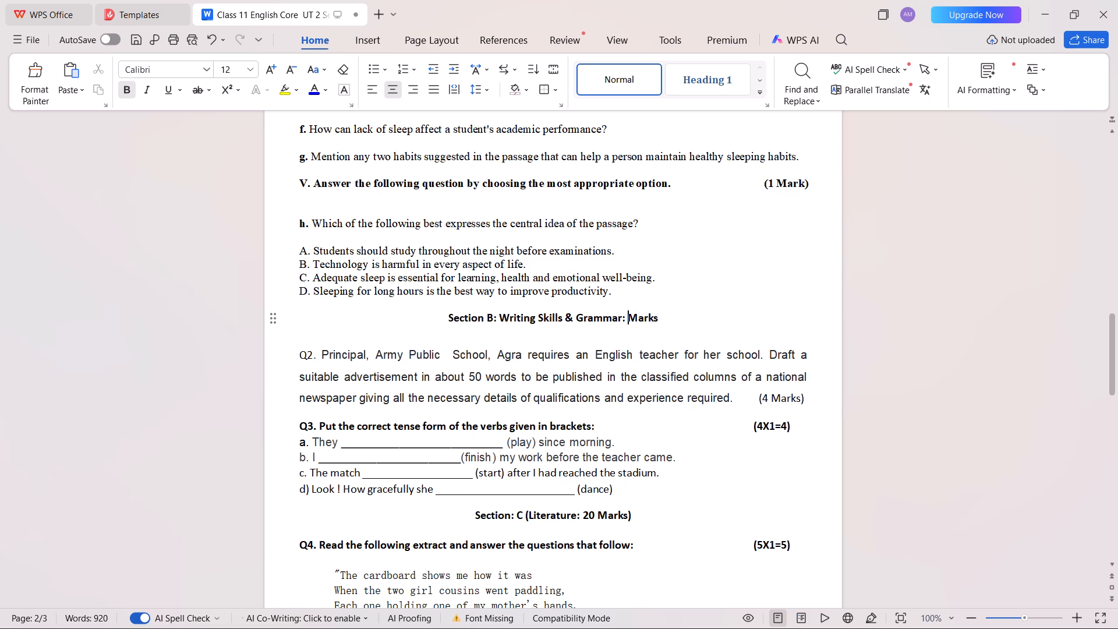
pyautogui.write('12')
pyautogui.press('space')
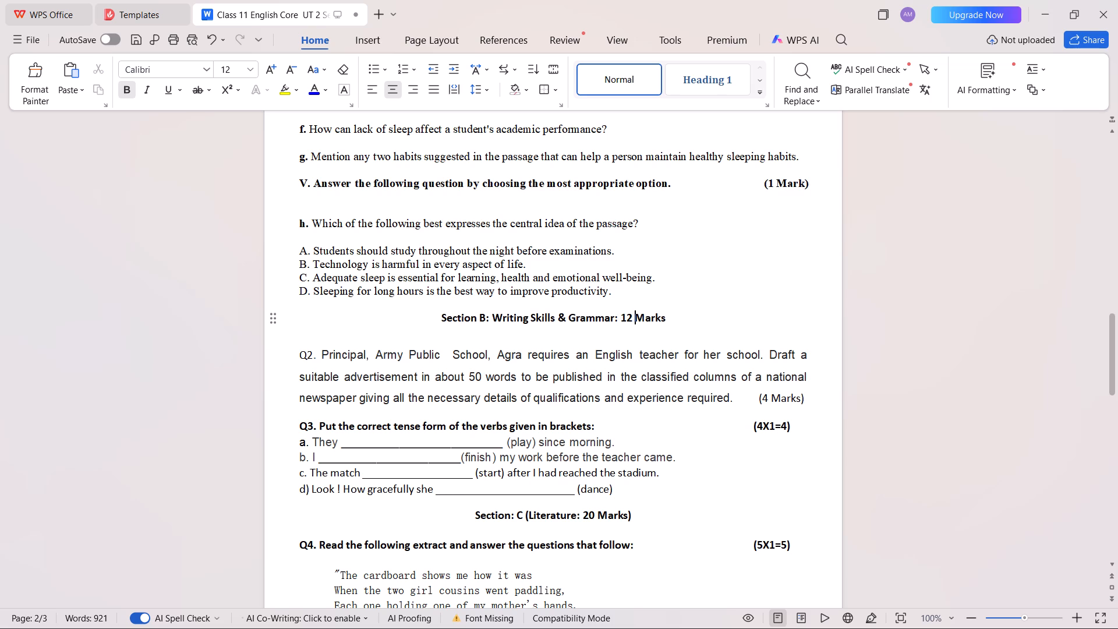
# Reword the Section B heading's title as "Grammar & Writing Skills", keeping the colon and marks after it.
pyautogui.click(613, 318)
pyautogui.press('BackSpace')
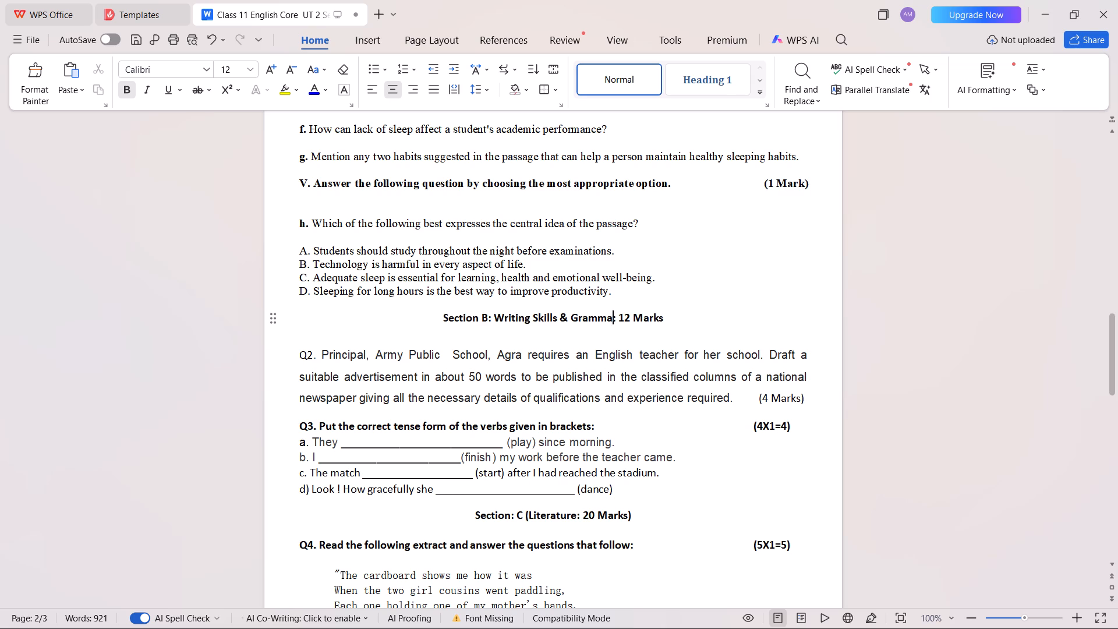
pyautogui.press('BackSpace')
pyautogui.press('BackSpace')
pyautogui.press('BackSpace')
pyautogui.press('BackSpace')
pyautogui.press('BackSpace')
pyautogui.press('BackSpace')
pyautogui.press('BackSpace')
pyautogui.press('BackSpace')
pyautogui.press('BackSpace')
pyautogui.press('BackSpace')
pyautogui.press('BackSpace')
pyautogui.press('BackSpace')
pyautogui.press('BackSpace')
pyautogui.press('BackSpace')
pyautogui.press('BackSpace')
pyautogui.press('BackSpace')
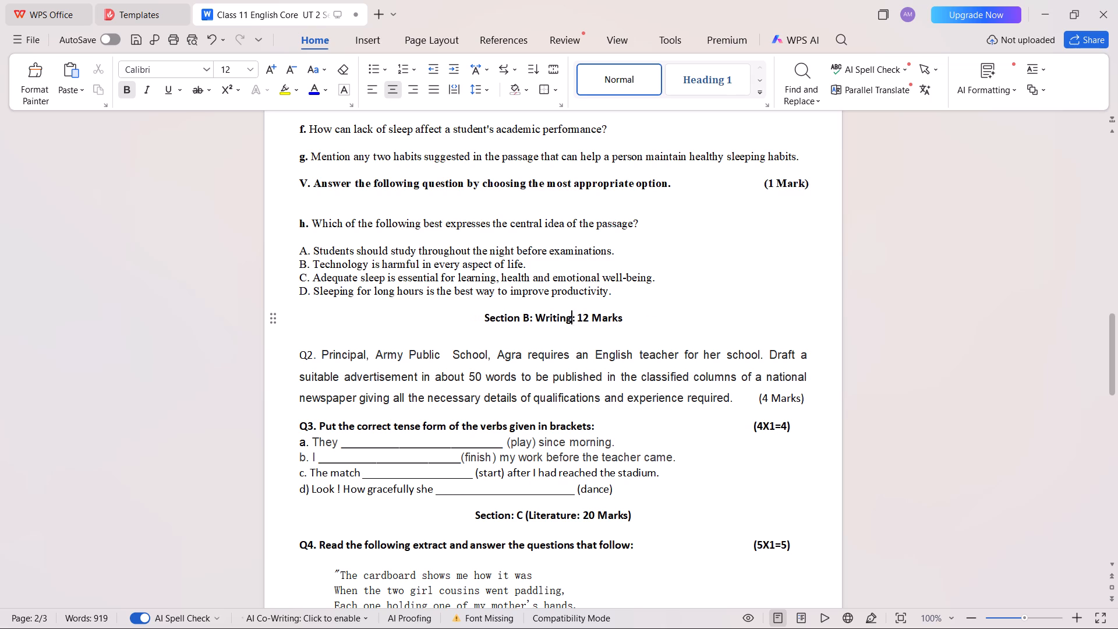
pyautogui.press('BackSpace')
pyautogui.press('BackSpace')
pyautogui.press('BackSpace')
pyautogui.press('BackSpace')
pyautogui.press('BackSpace')
pyautogui.press('BackSpace')
pyautogui.press('BackSpace')
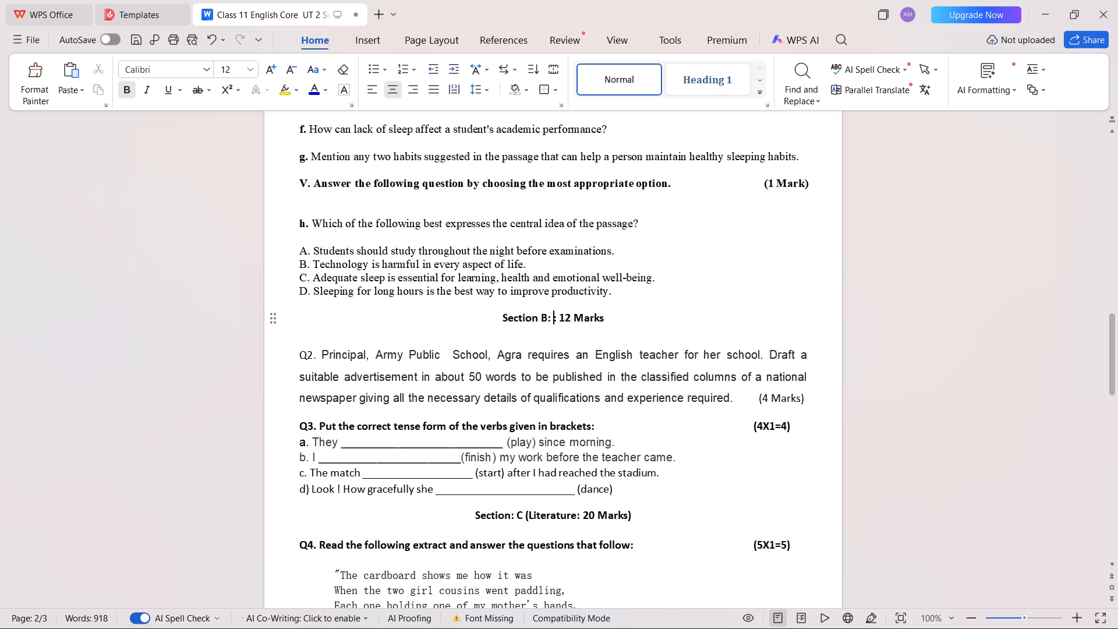
pyautogui.write('Grammar')
pyautogui.press('space')
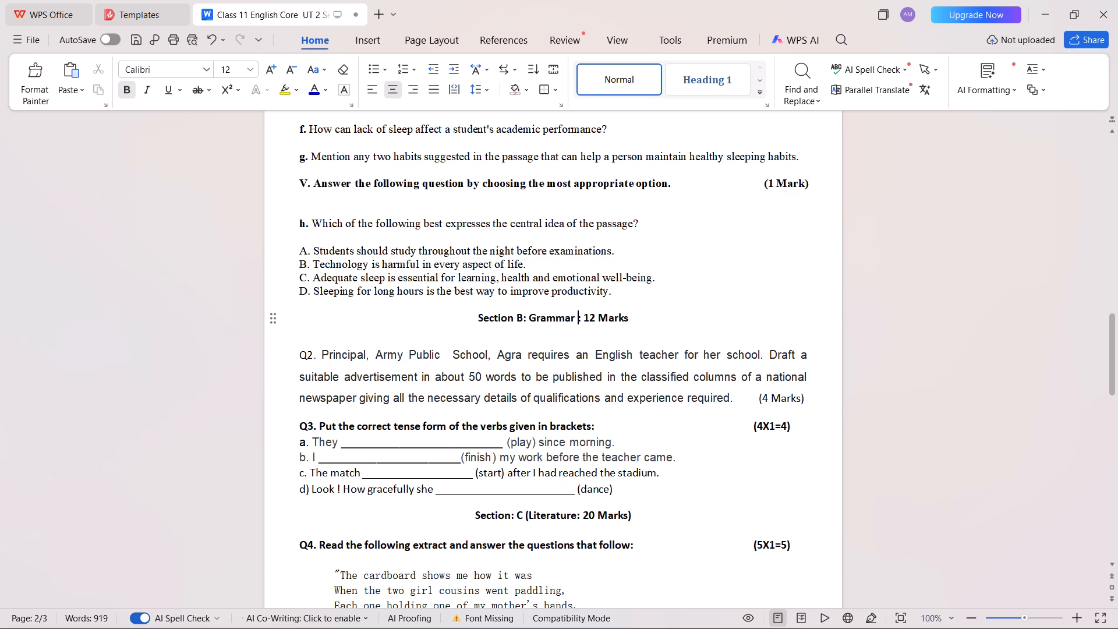
pyautogui.write('&')
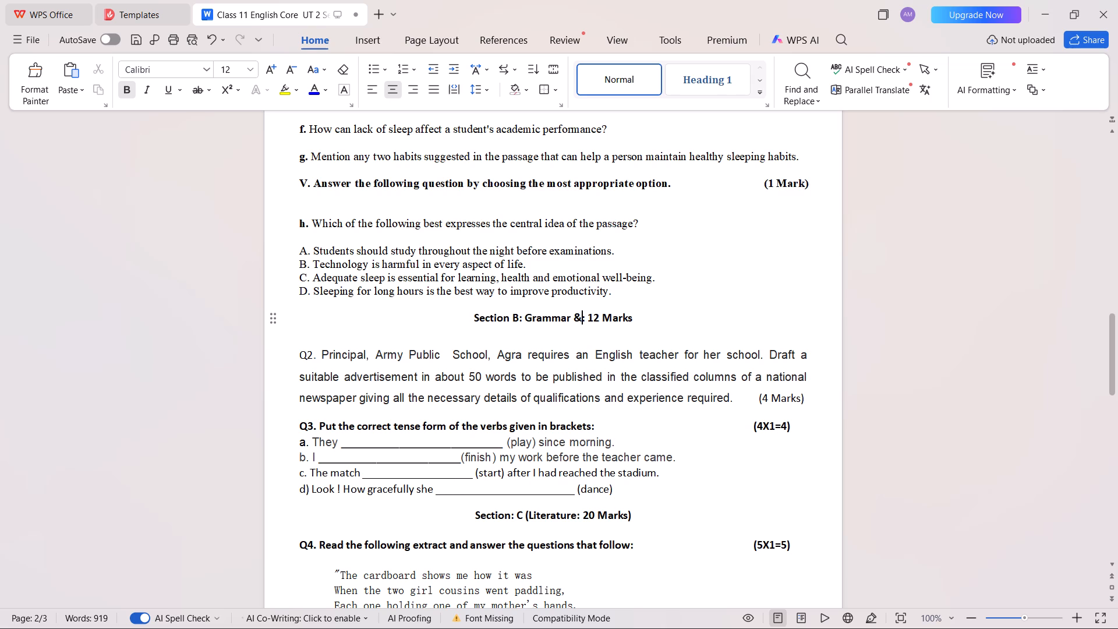
pyautogui.press('space')
pyautogui.write('Writing S')
pyautogui.write('kills')
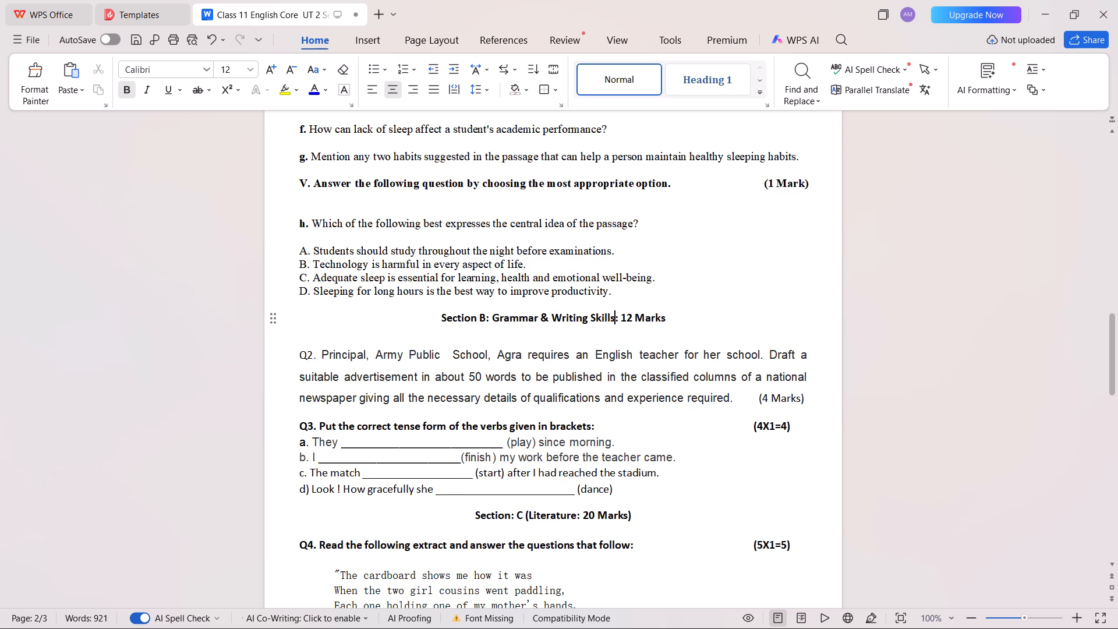
pyautogui.click(688, 317)
pyautogui.press('Return')
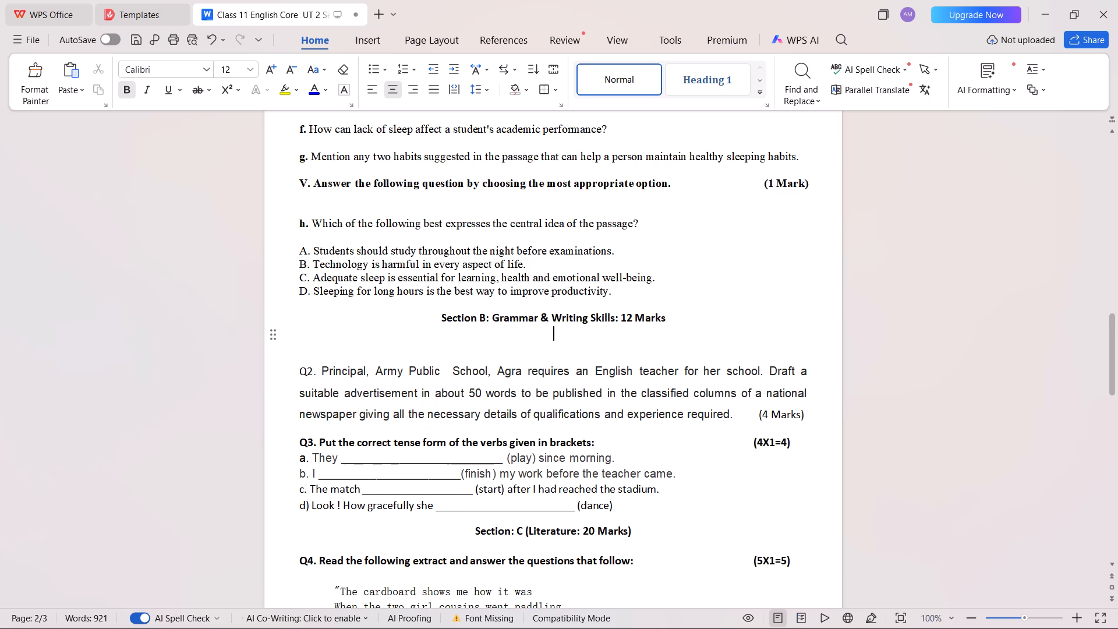
pyautogui.click(368, 97)
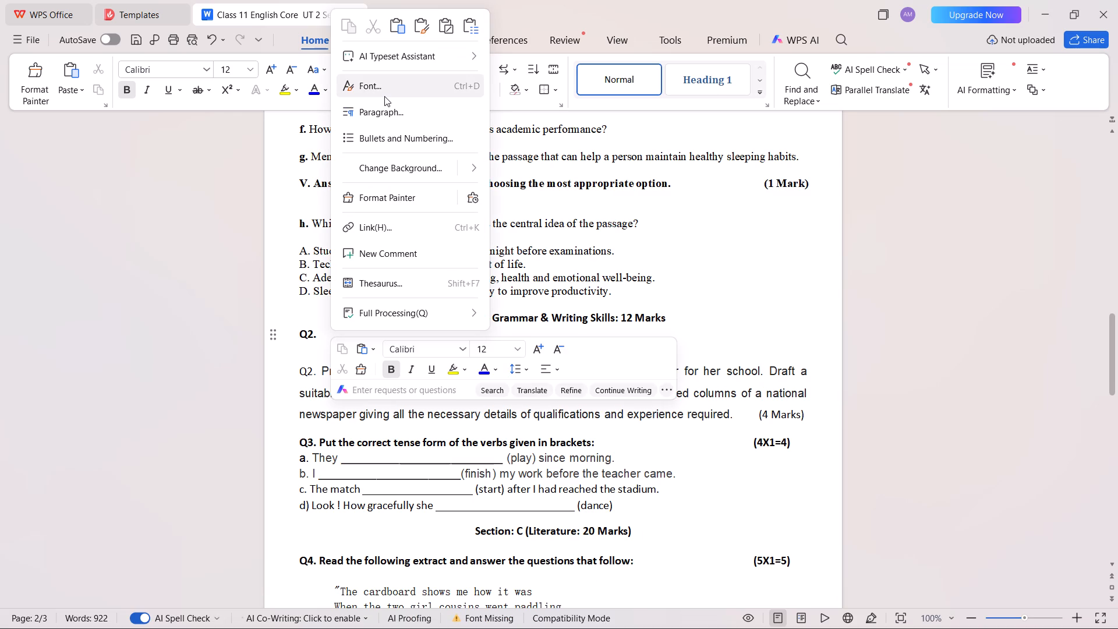
pyautogui.click(397, 33)
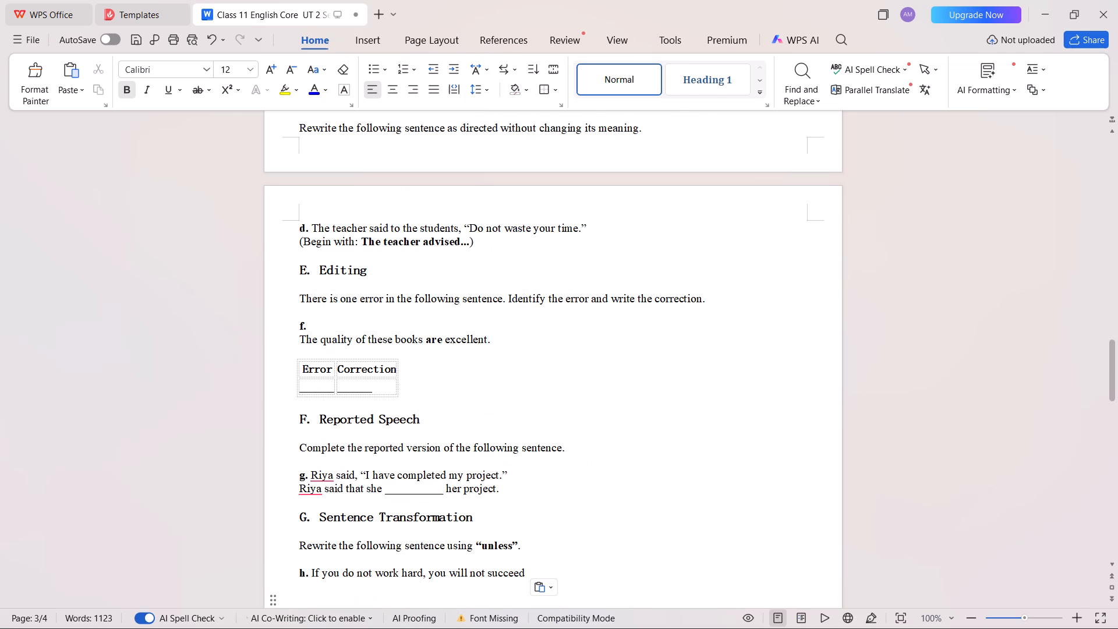
# Move "(7 × 1 = 7 marks)" from its own line to the far end of the Q2 "Attempt the following questions as directed." line.
pyautogui.scroll(11, 364, 204)
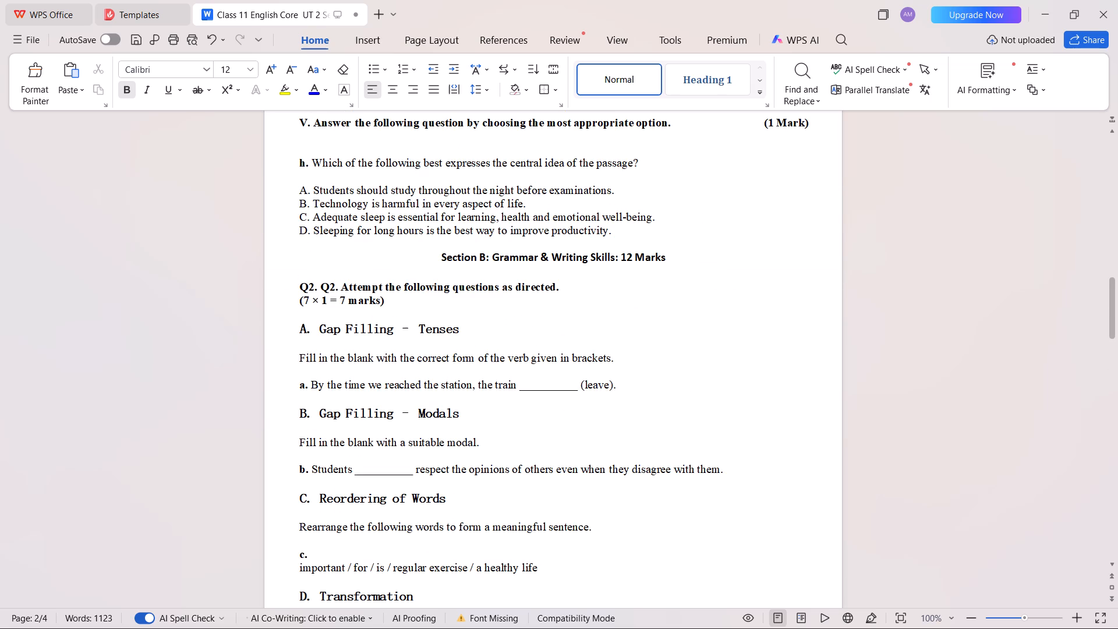
pyautogui.click(729, 284)
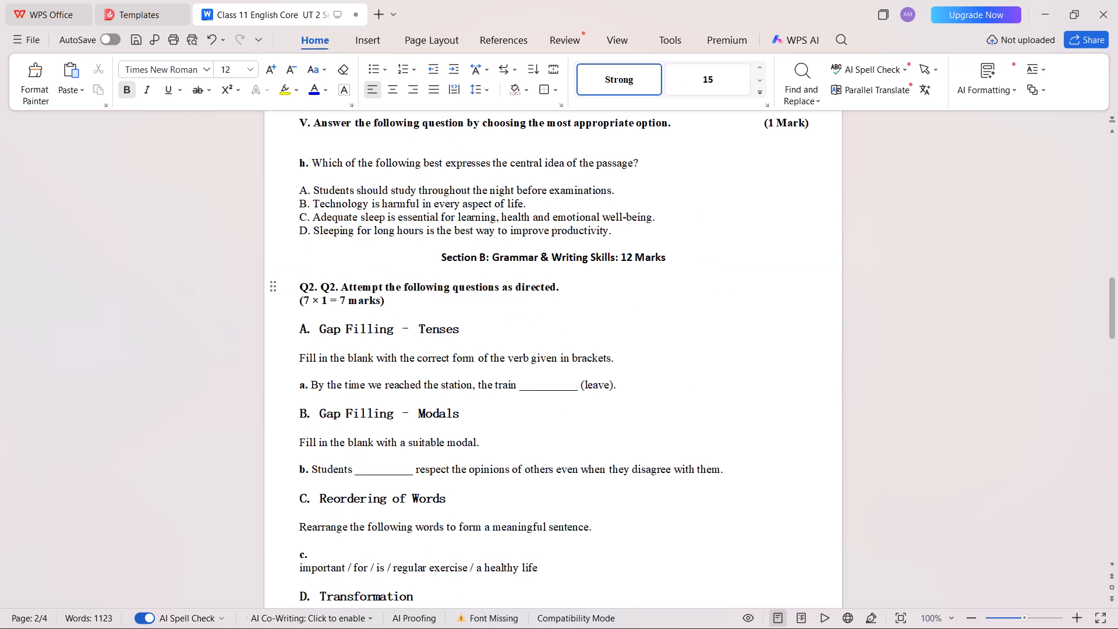
pyautogui.moveTo(387, 302); pyautogui.dragTo(330, 299)
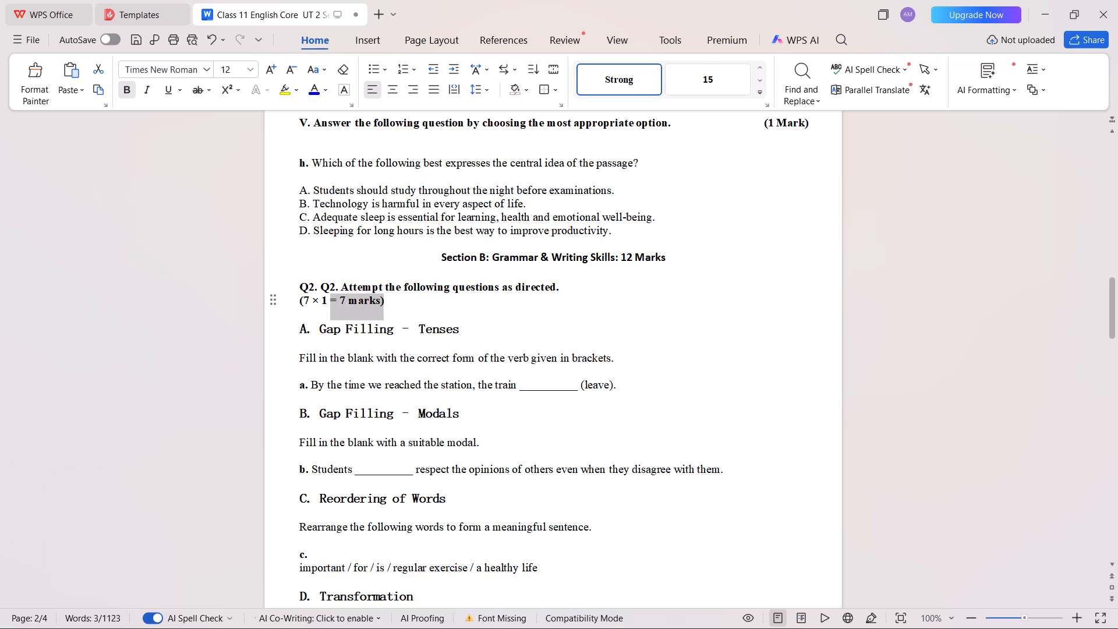
pyautogui.moveTo(330, 299); pyautogui.dragTo(282, 296)
pyautogui.rightClick(282, 296)
pyautogui.click(543, 314)
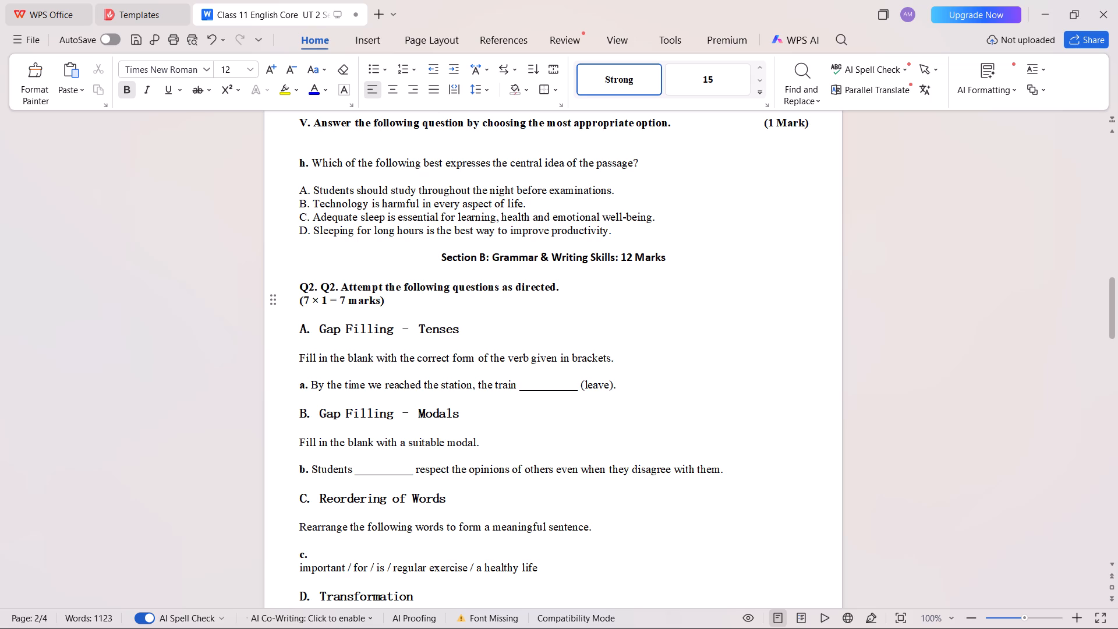
pyautogui.moveTo(385, 302); pyautogui.dragTo(241, 288)
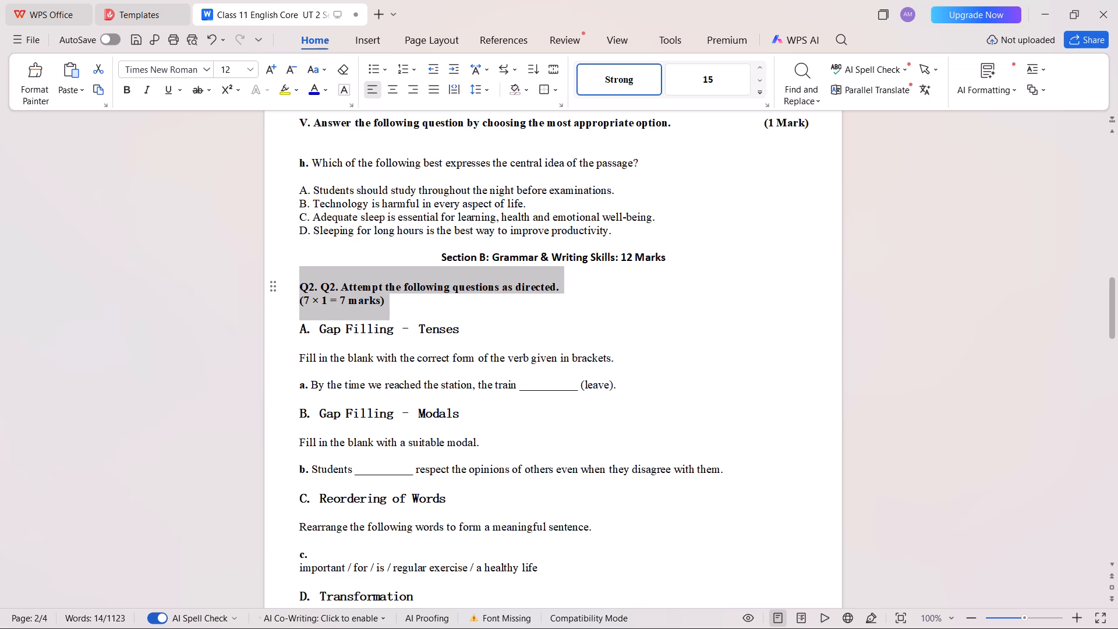
pyautogui.moveTo(241, 288); pyautogui.dragTo(284, 303)
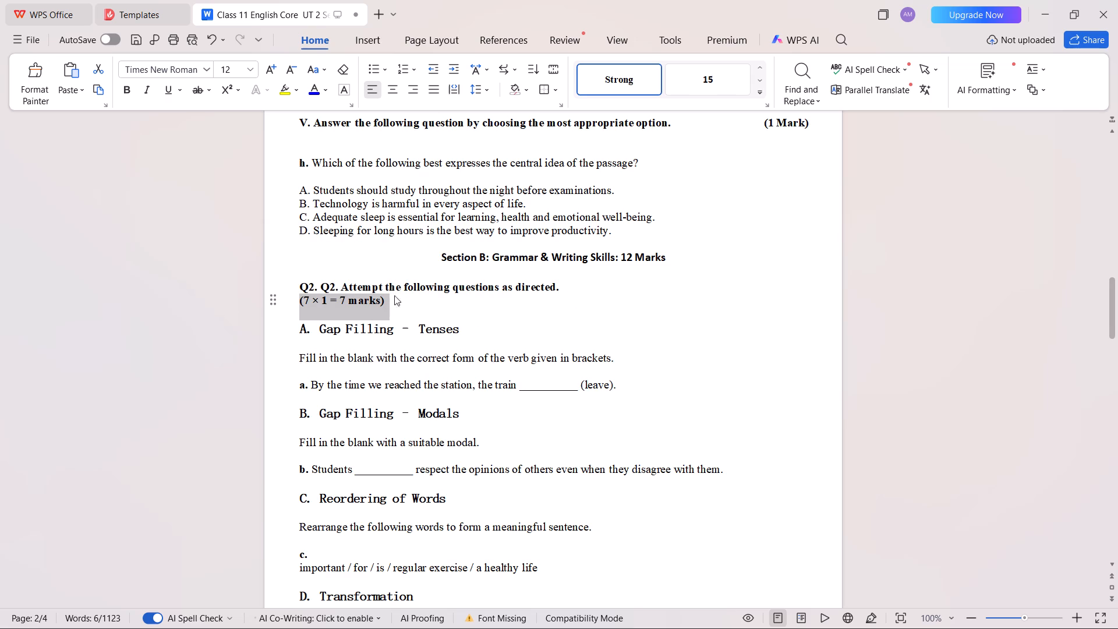
pyautogui.click(440, 306)
pyautogui.moveTo(387, 298); pyautogui.dragTo(241, 303)
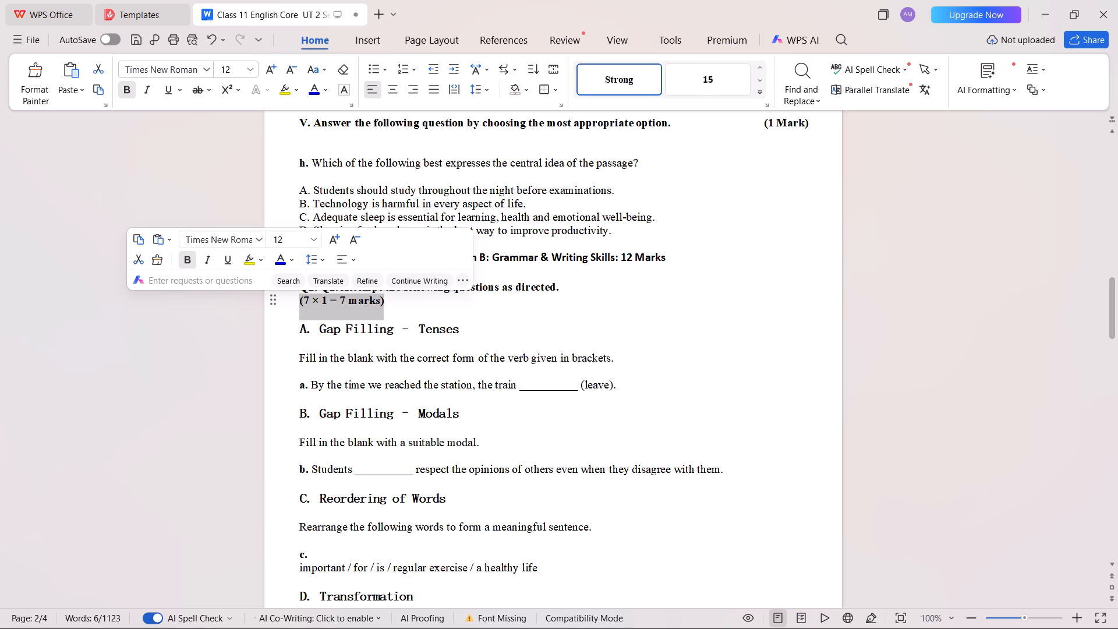
pyautogui.click(135, 257)
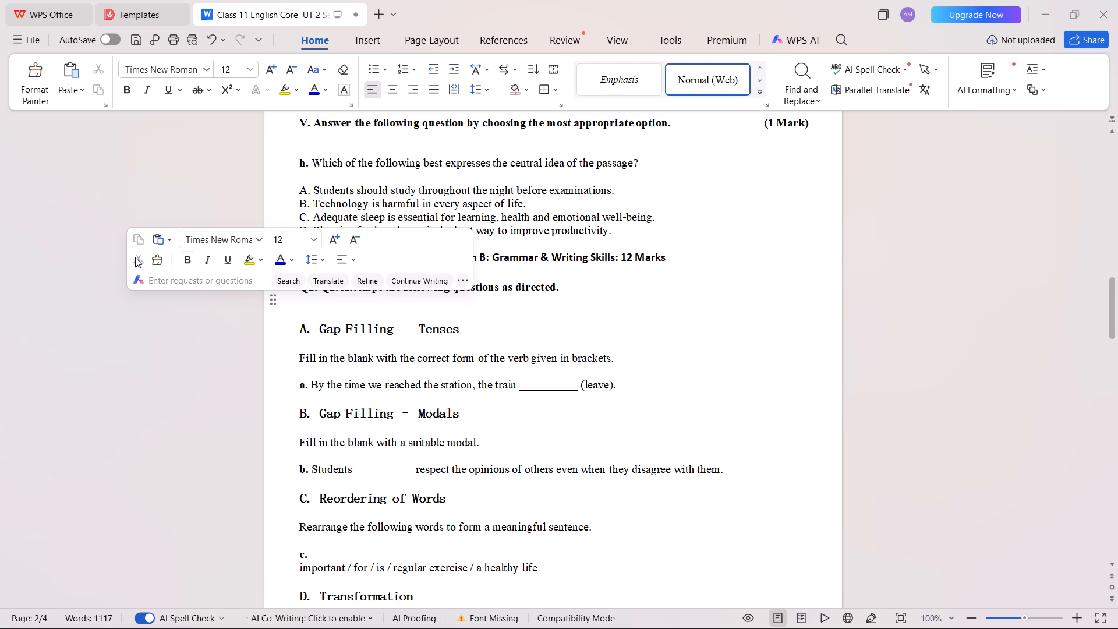
pyautogui.click(621, 287)
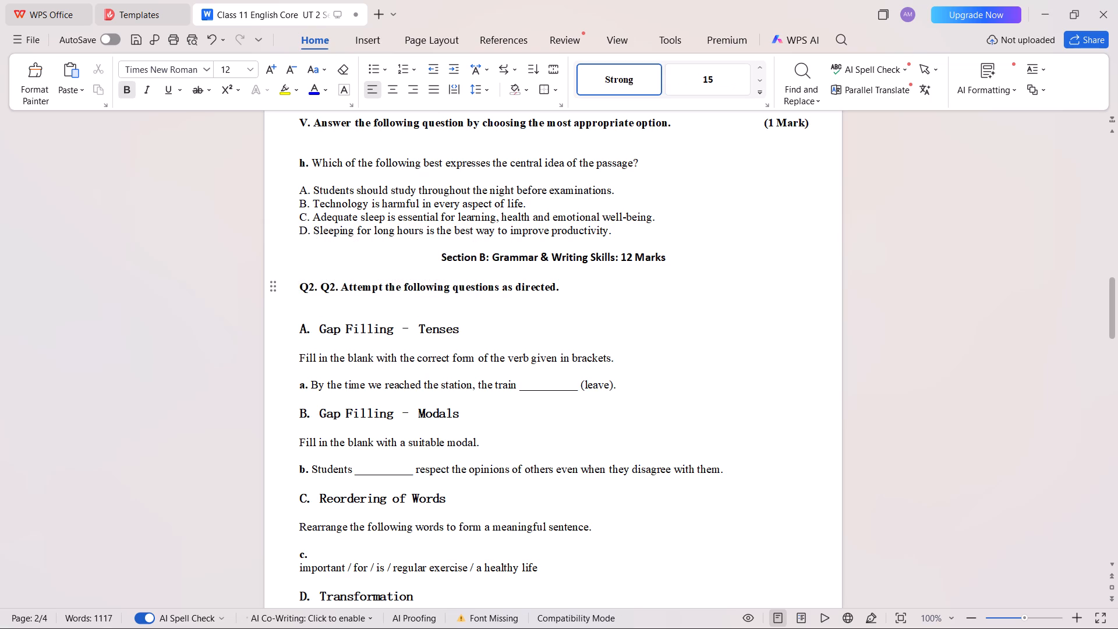
pyautogui.press('space')
pyautogui.press('space')
pyautogui.press('space')
pyautogui.press('space')
pyautogui.press('space')
pyautogui.press('space')
pyautogui.press('space')
pyautogui.press('space')
pyautogui.press('space')
pyautogui.press('space')
pyautogui.press('space')
pyautogui.press('space')
pyautogui.press('space')
pyautogui.press('space')
pyautogui.press('space')
pyautogui.press('space')
pyautogui.press('space')
pyautogui.press('space')
pyautogui.press('space')
pyautogui.press('space')
pyautogui.click(723, 285)
pyautogui.rightClick(723, 285)
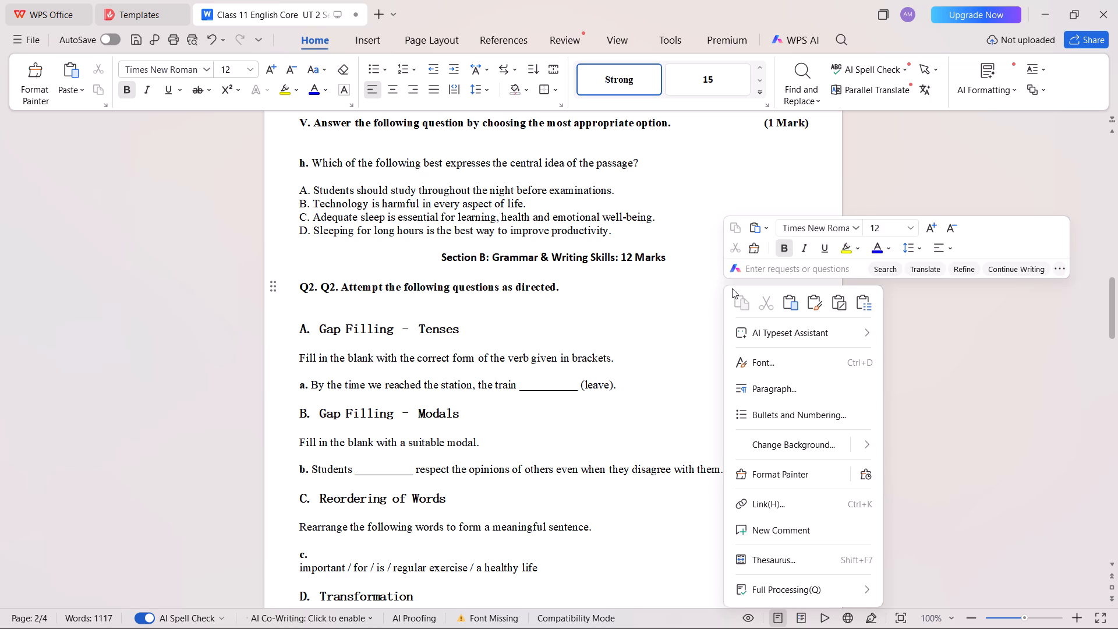
pyautogui.click(788, 302)
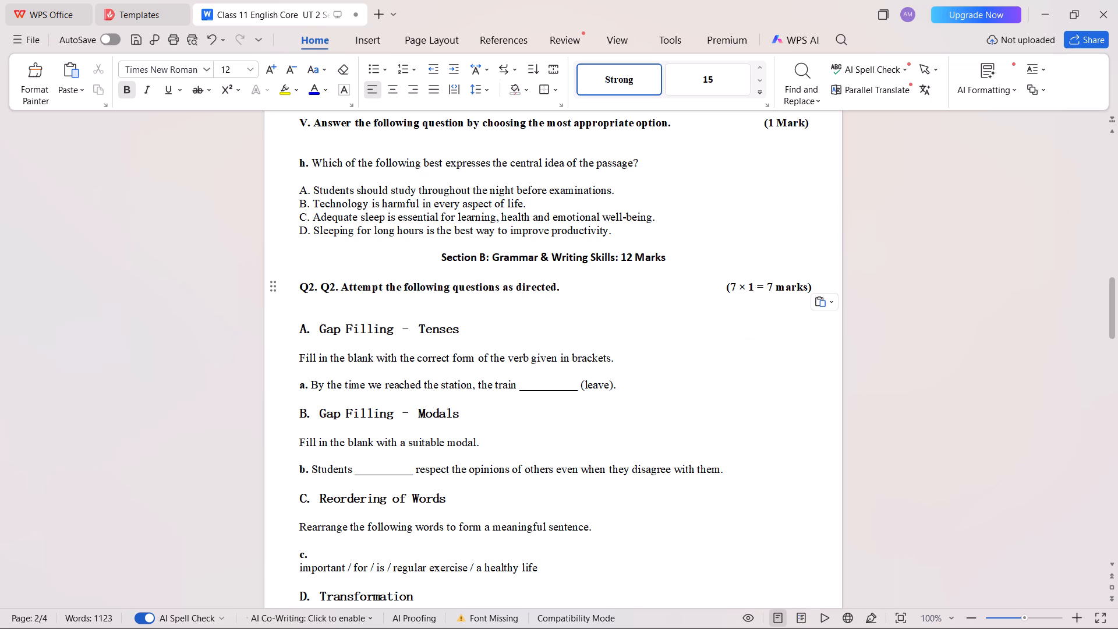
pyautogui.click(705, 287)
pyautogui.press('space')
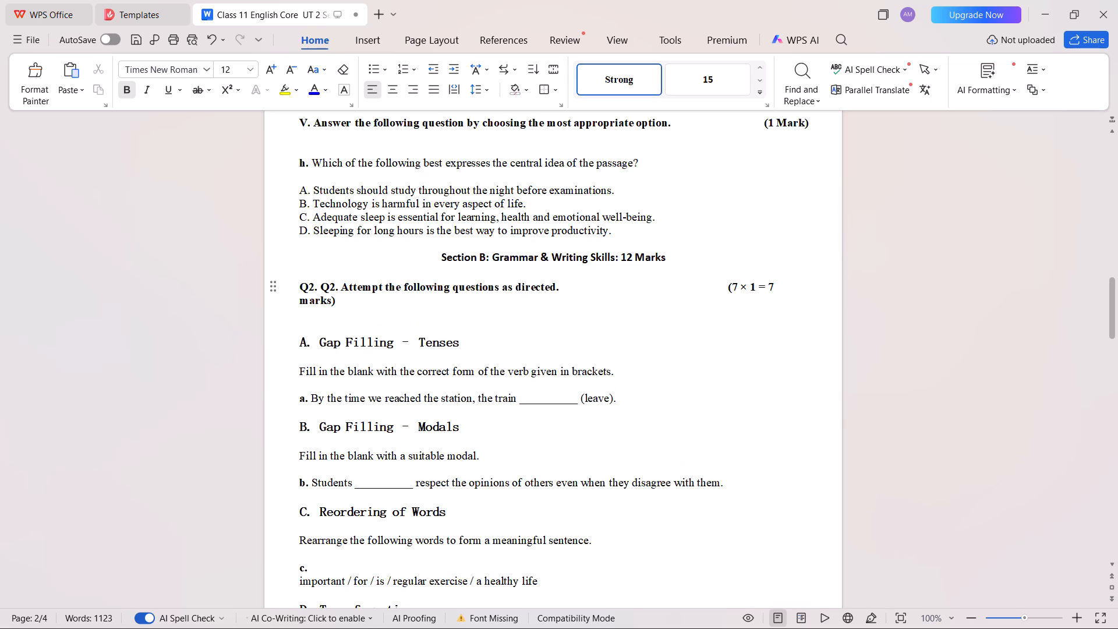
pyautogui.press('BackSpace')
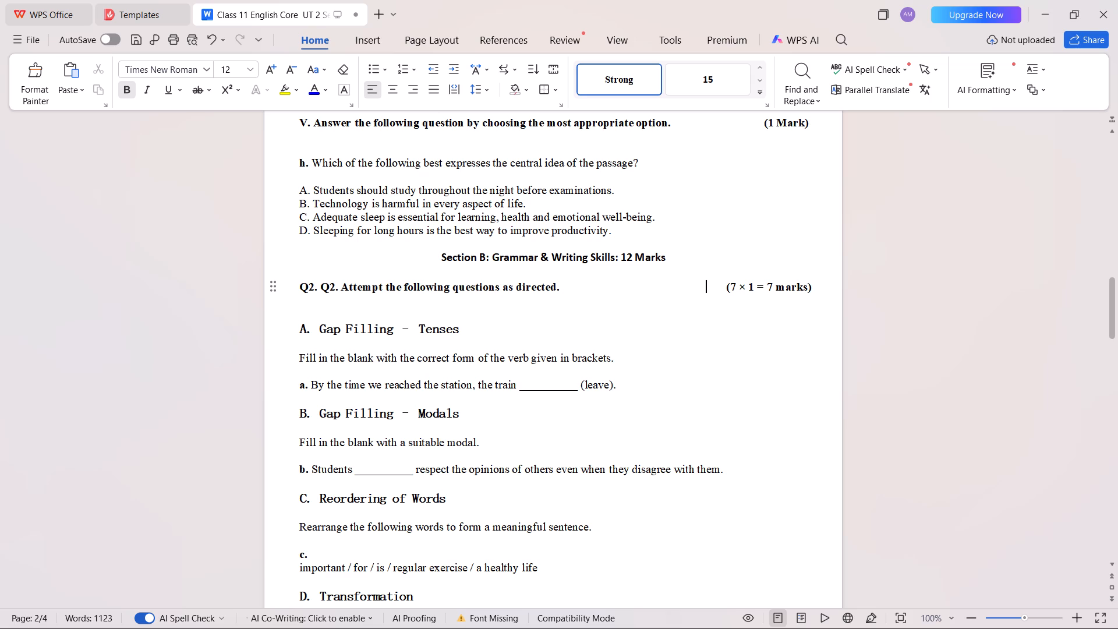
# Delete the "A. Gap Filling – Tenses" heading and the blank line above it in Section B.
pyautogui.click(463, 326)
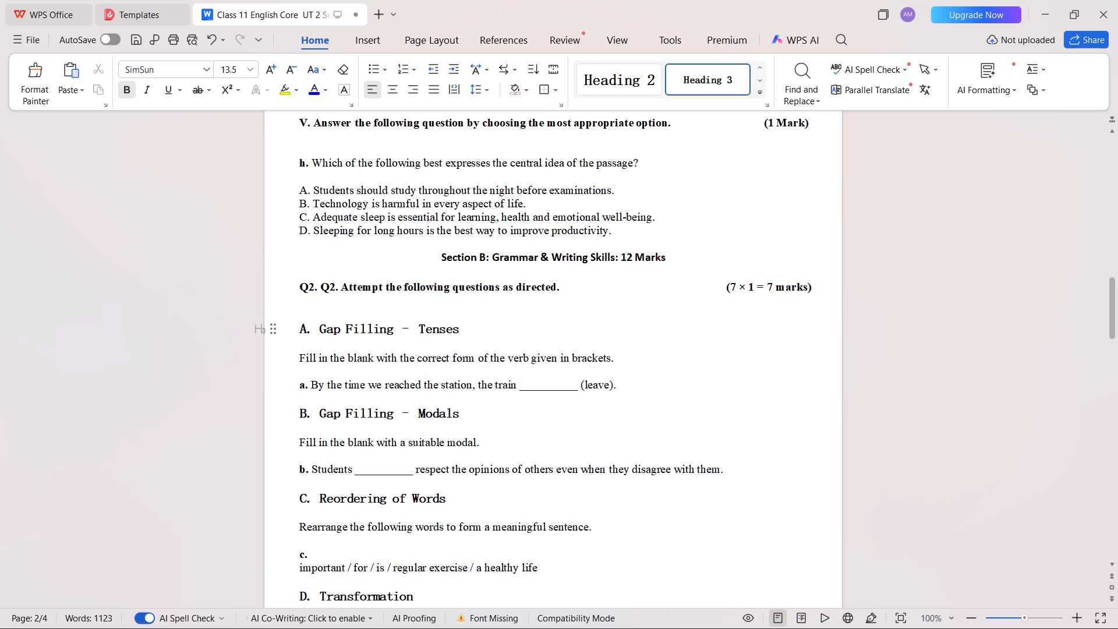
pyautogui.press('BackSpace')
pyautogui.press('BackSpace')
pyautogui.press('BackSpace')
pyautogui.press('BackSpace')
pyautogui.press('BackSpace')
pyautogui.press('BackSpace')
pyautogui.press('BackSpace')
pyautogui.press('BackSpace')
pyautogui.press('BackSpace')
pyautogui.press('BackSpace')
pyautogui.press('BackSpace')
pyautogui.press('BackSpace')
pyautogui.press('BackSpace')
pyautogui.press('BackSpace')
pyautogui.press('BackSpace')
pyautogui.press('BackSpace')
pyautogui.press('BackSpace')
pyautogui.press('BackSpace')
pyautogui.press('BackSpace')
pyautogui.press('BackSpace')
pyautogui.press('BackSpace')
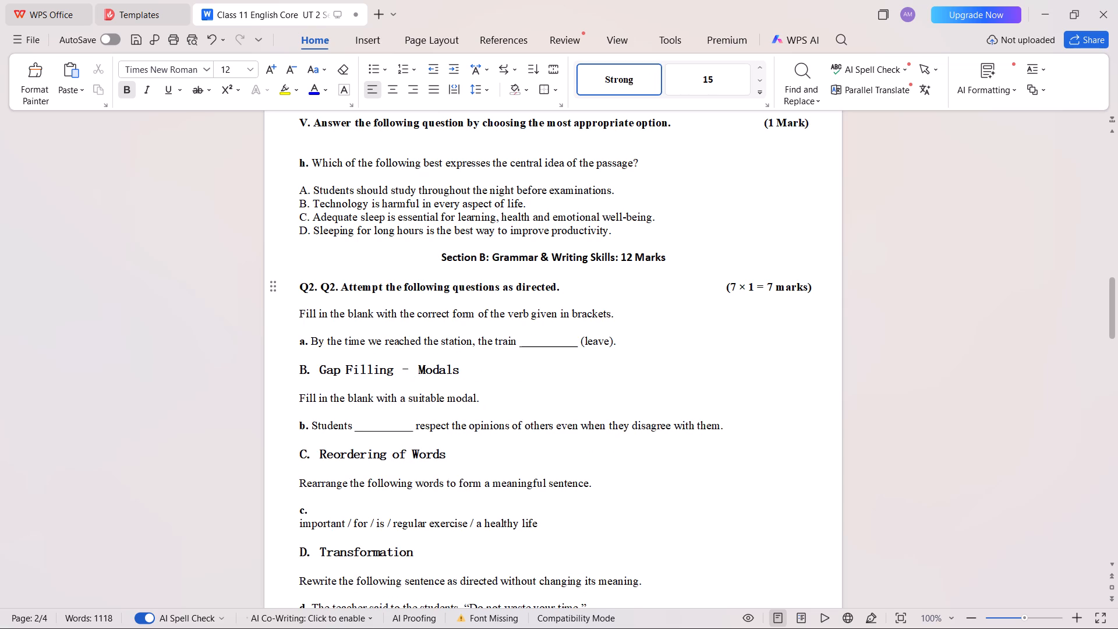
# Delete the "B. Gap Filling – Modals" heading together with its line.
pyautogui.click(464, 367)
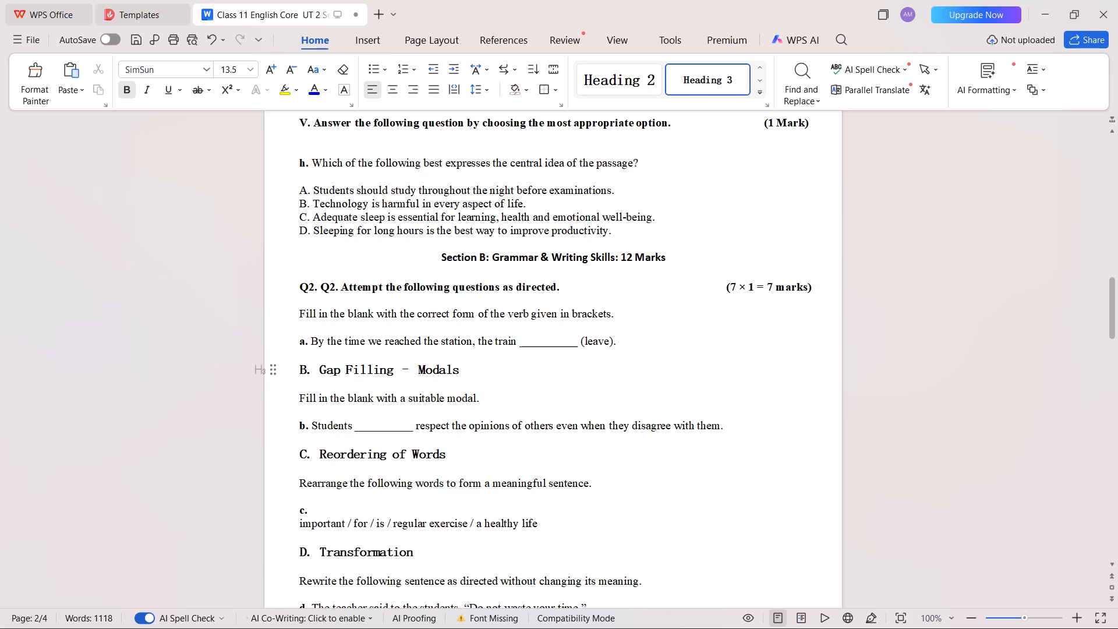
pyautogui.press('BackSpace')
pyautogui.press('BackSpace')
pyautogui.press('BackSpace')
pyautogui.press('BackSpace')
pyautogui.press('BackSpace')
pyautogui.press('BackSpace')
pyautogui.press('BackSpace')
pyautogui.press('BackSpace')
pyautogui.press('BackSpace')
pyautogui.press('BackSpace')
pyautogui.press('BackSpace')
pyautogui.press('BackSpace')
pyautogui.press('BackSpace')
pyautogui.press('BackSpace')
pyautogui.press('BackSpace')
pyautogui.press('BackSpace')
pyautogui.press('BackSpace')
pyautogui.press('BackSpace')
pyautogui.press('BackSpace')
pyautogui.press('BackSpace')
pyautogui.press('BackSpace')
pyautogui.press('BackSpace')
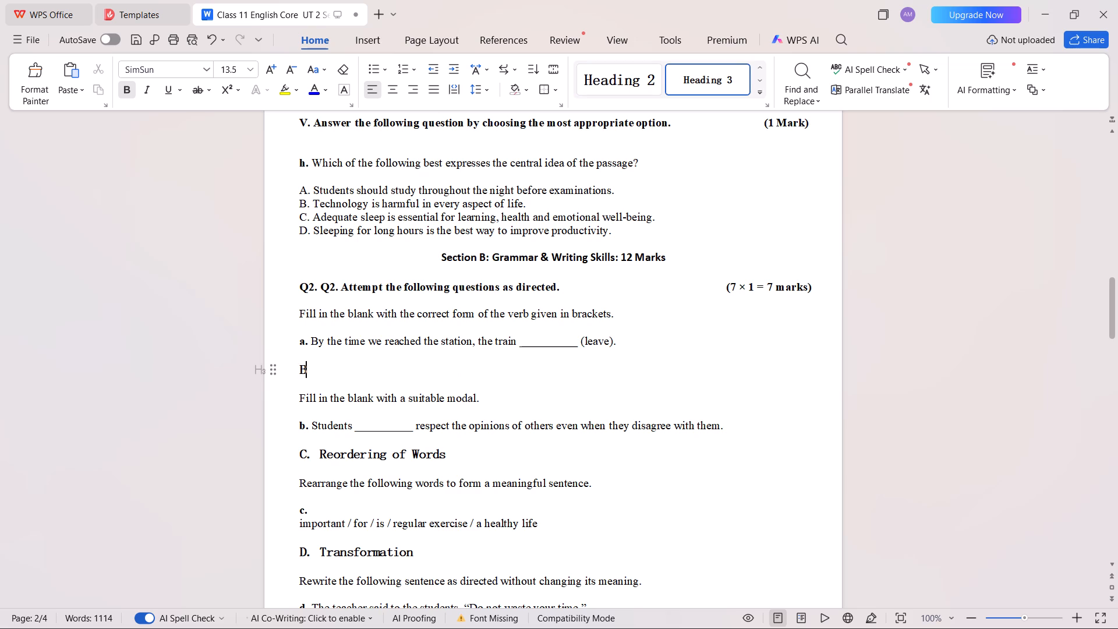
pyautogui.press('BackSpace')
pyautogui.press('BackSpace')
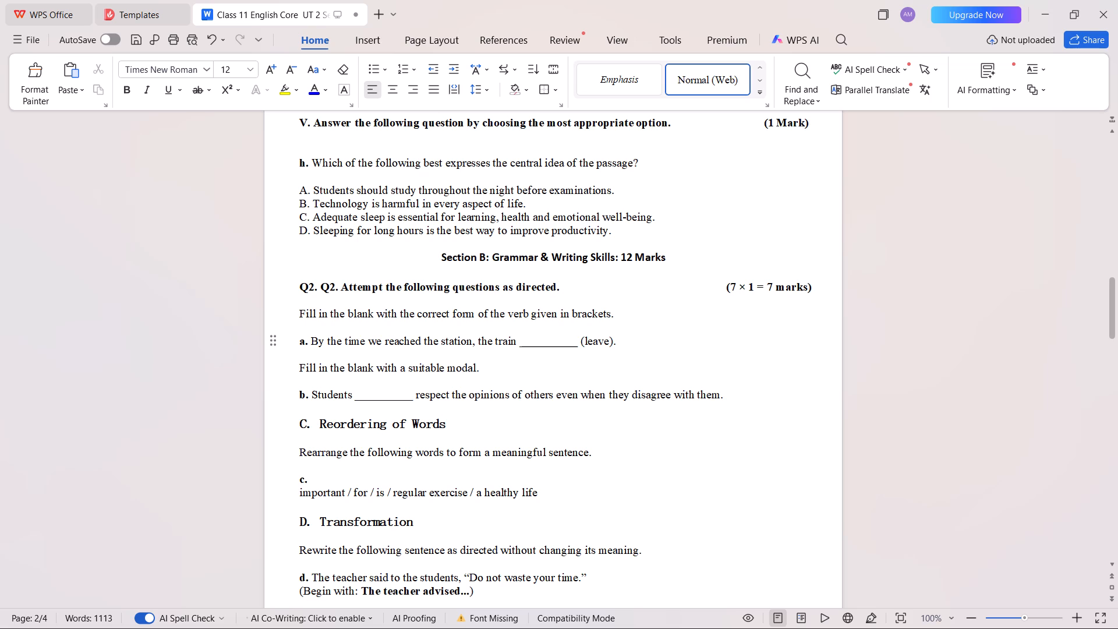
# Delete the "C. Reordering of Words" heading together with its line.
pyautogui.click(447, 420)
pyautogui.press('BackSpace')
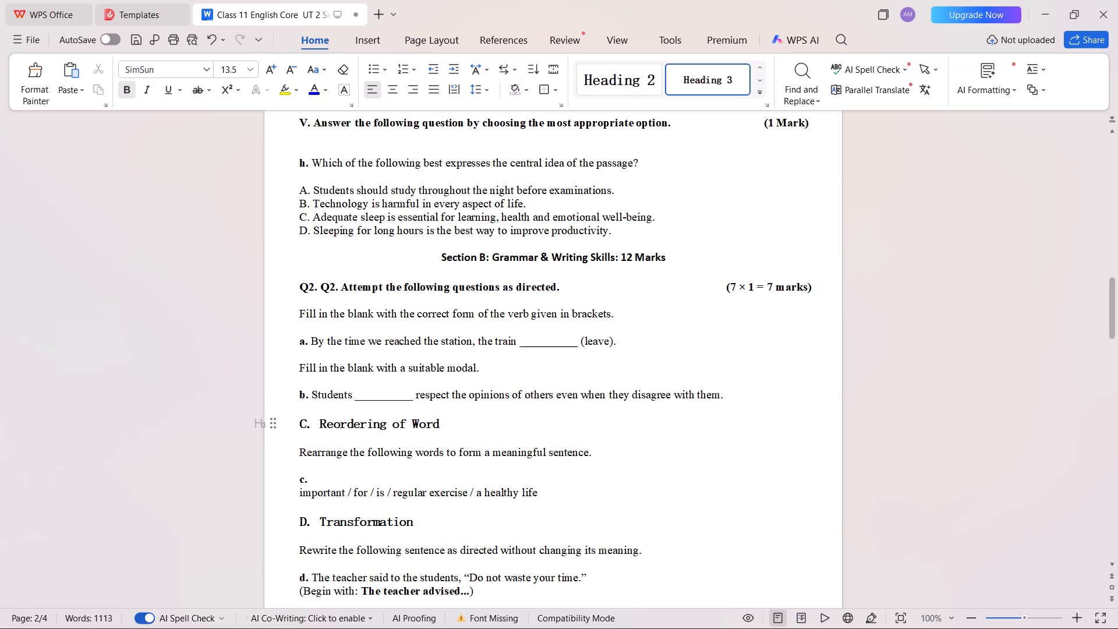
pyautogui.press('BackSpace')
pyautogui.press('BackSpace')
pyautogui.press('BackSpace')
pyautogui.press('BackSpace')
pyautogui.press('BackSpace')
pyautogui.press('BackSpace')
pyautogui.press('BackSpace')
pyautogui.press('BackSpace')
pyautogui.press('BackSpace')
pyautogui.press('BackSpace')
pyautogui.press('BackSpace')
pyautogui.press('BackSpace')
pyautogui.press('BackSpace')
pyautogui.press('BackSpace')
pyautogui.press('BackSpace')
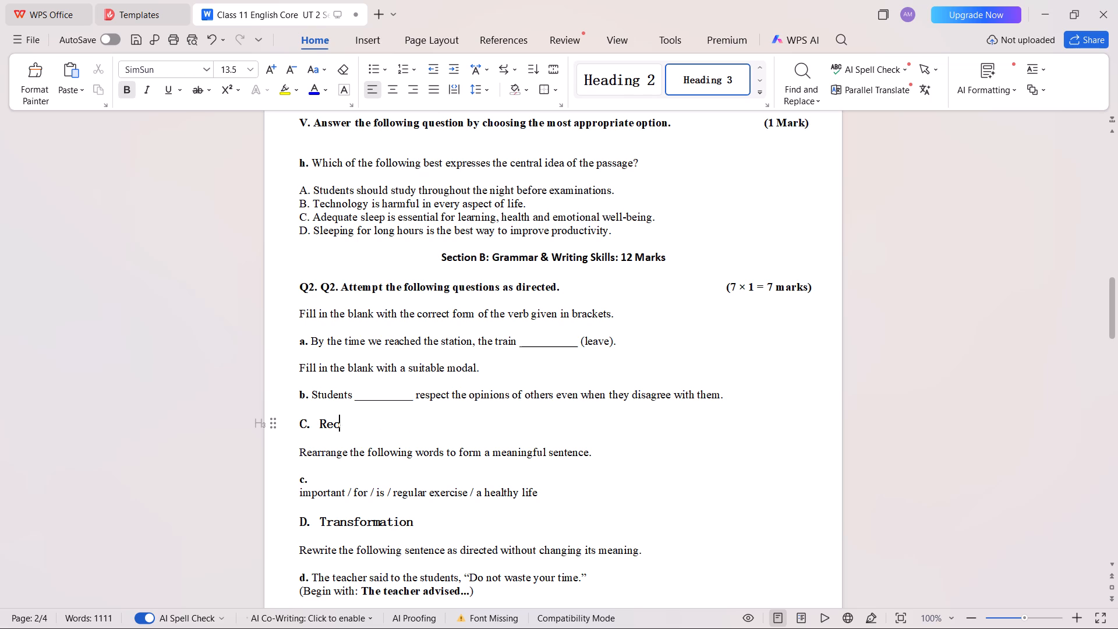
pyautogui.press('BackSpace')
pyautogui.press('BackSpace')
pyautogui.press('BackSpace')
pyautogui.press('BackSpace')
pyautogui.press('BackSpace')
pyautogui.press('BackSpace')
pyautogui.press('BackSpace')
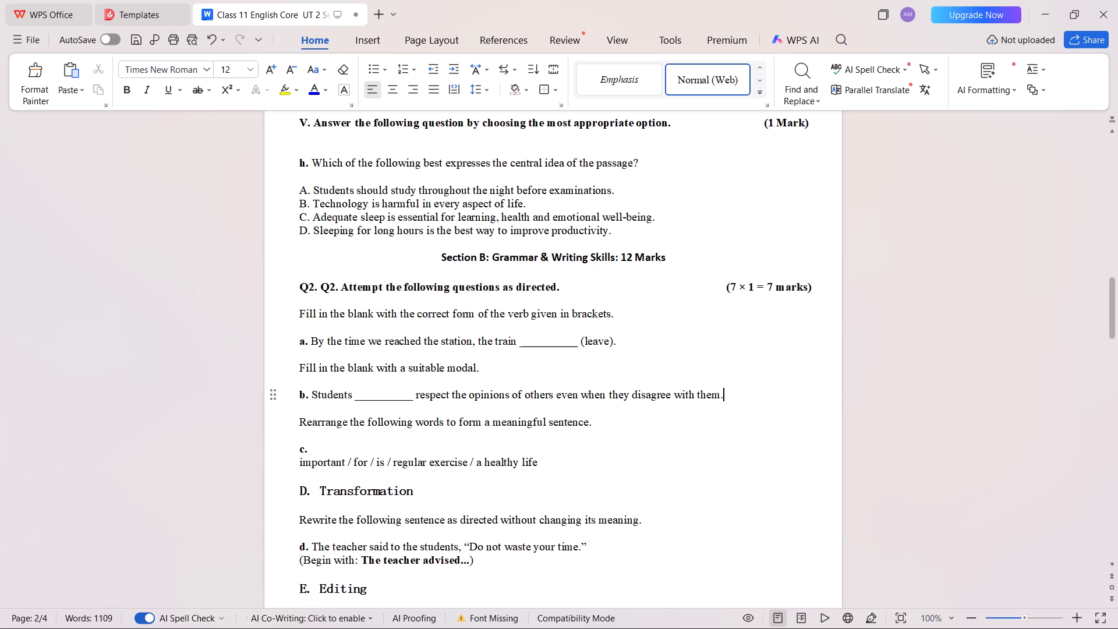
# Delete the "c." label above the jumbled words "important / for / is / regular exercise / a healthy life".
pyautogui.click(313, 450)
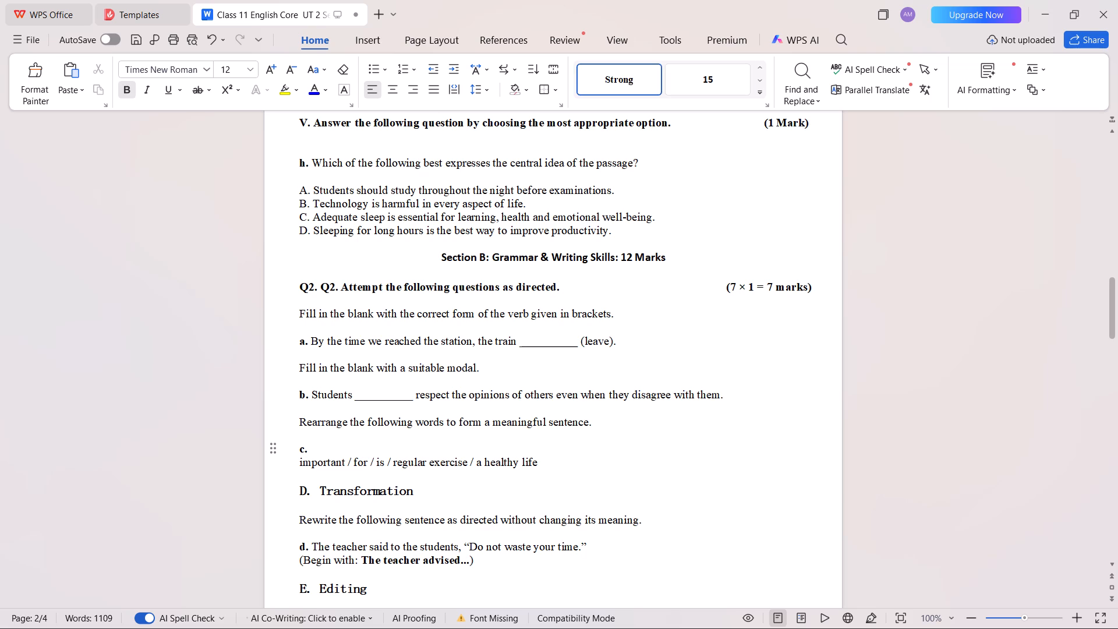
pyautogui.press('BackSpace')
pyautogui.press('BackSpace')
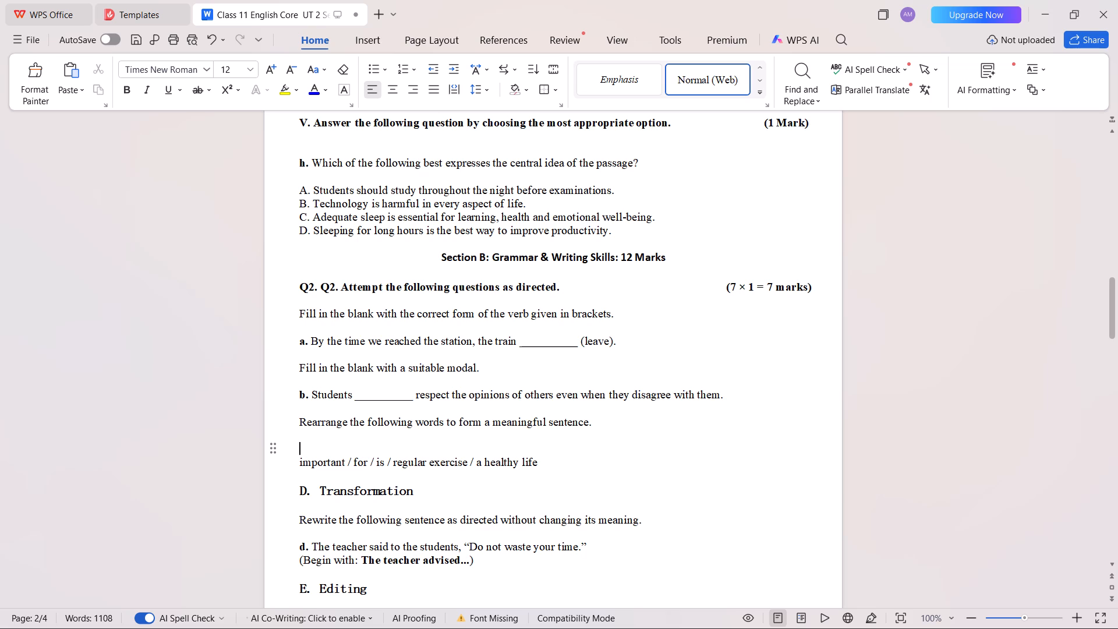
# Label the verb-form fill-in-the-blank instruction "A." and remove the "a." label from the train sentence below it.
pyautogui.click(297, 311)
pyautogui.press('a')
pyautogui.press('.')
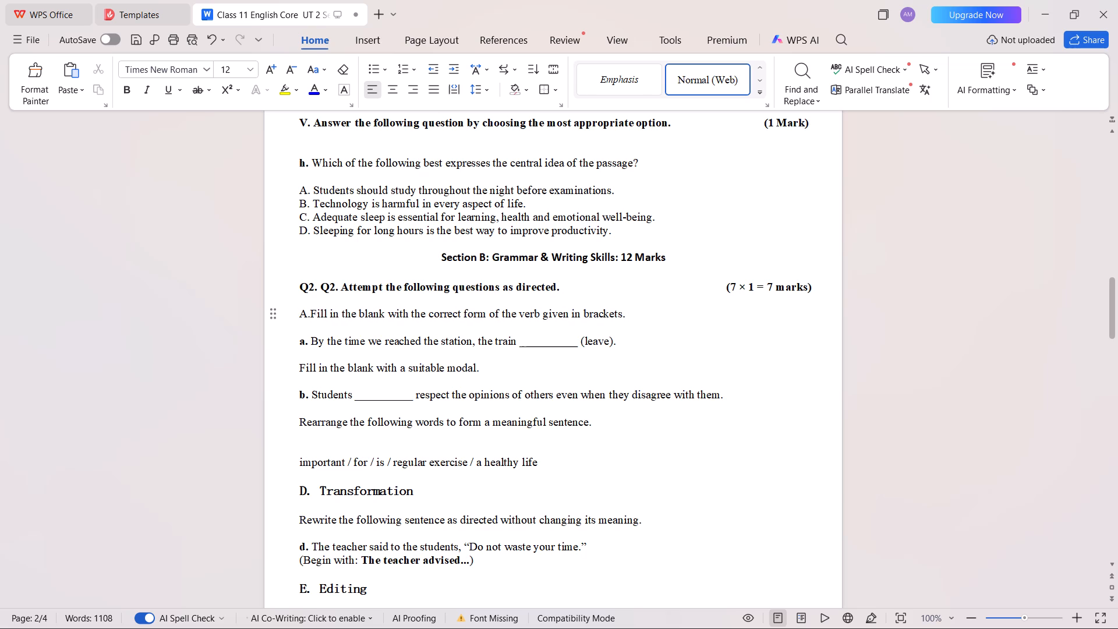
pyautogui.press('.')
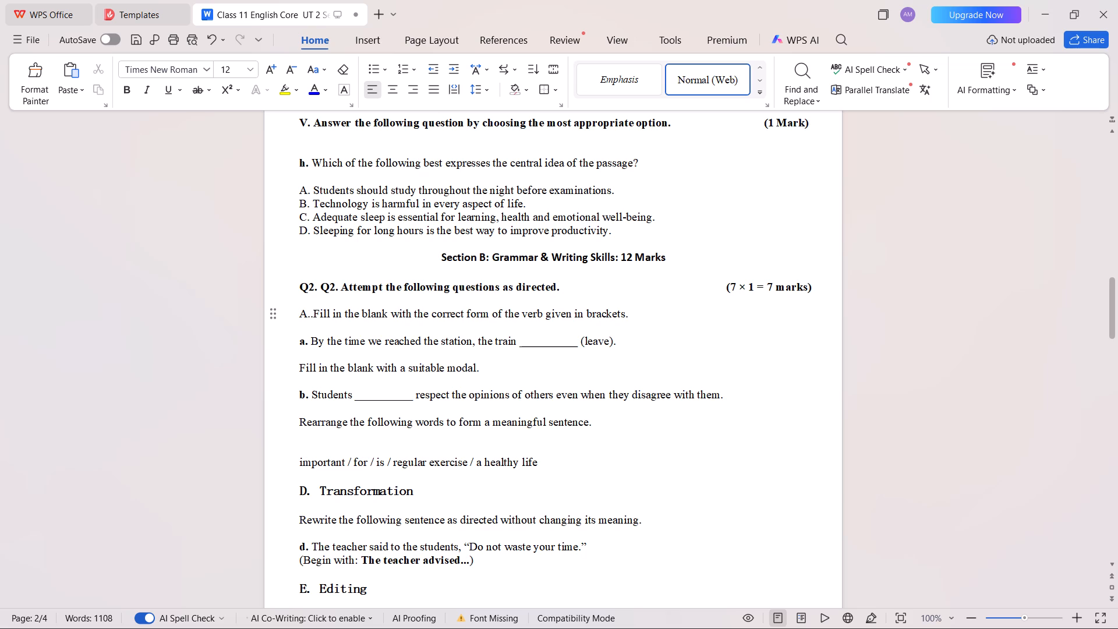
pyautogui.press('BackSpace')
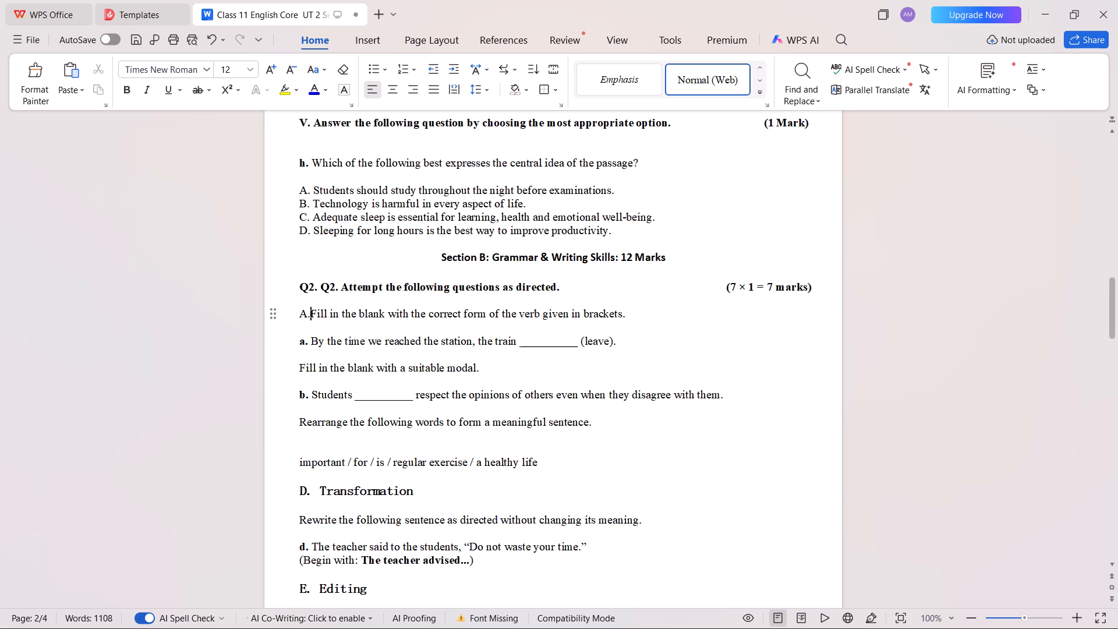
pyautogui.press('space')
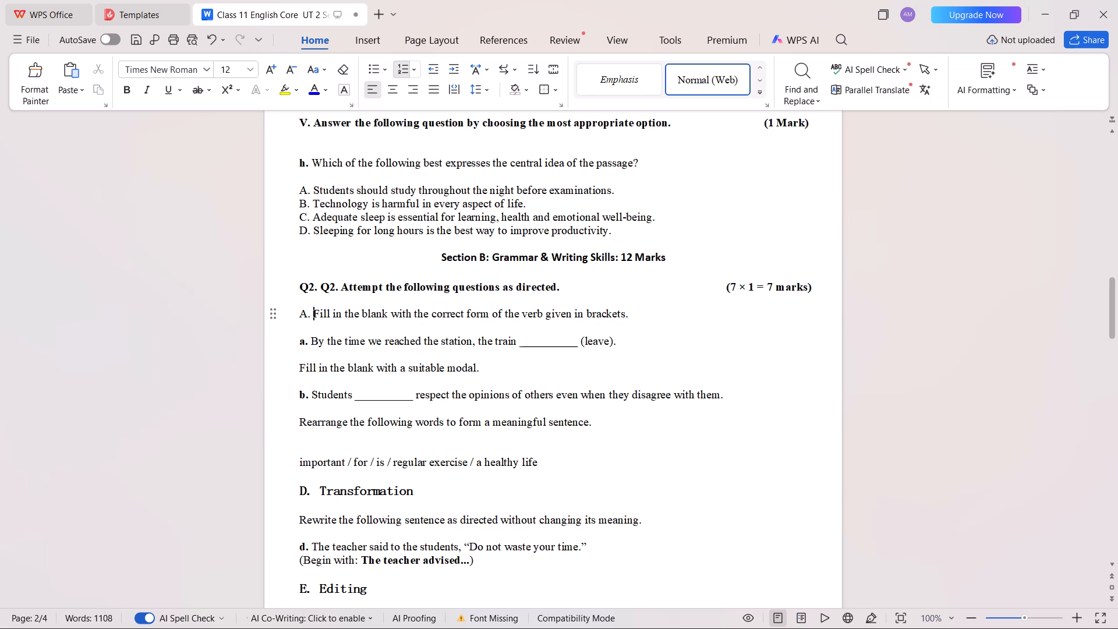
pyautogui.click(309, 343)
pyautogui.press('BackSpace')
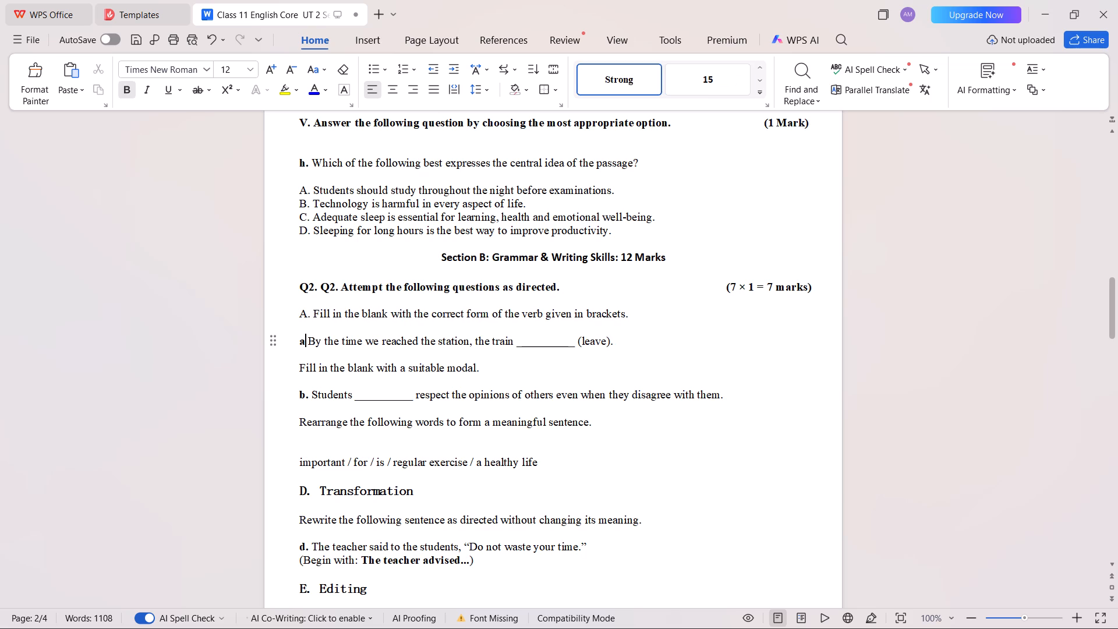
pyautogui.press('BackSpace')
# Label the suitable-modal instruction "B." and remove the "b." label from the "Students" sentence below it.
pyautogui.click(297, 363)
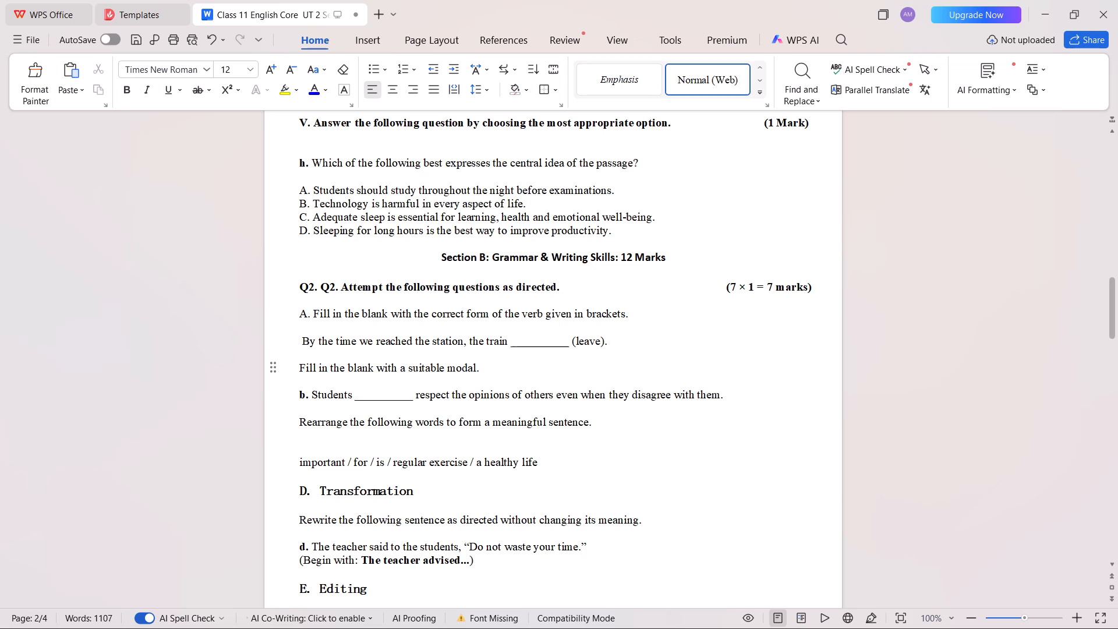
pyautogui.write('b.')
pyautogui.press('space')
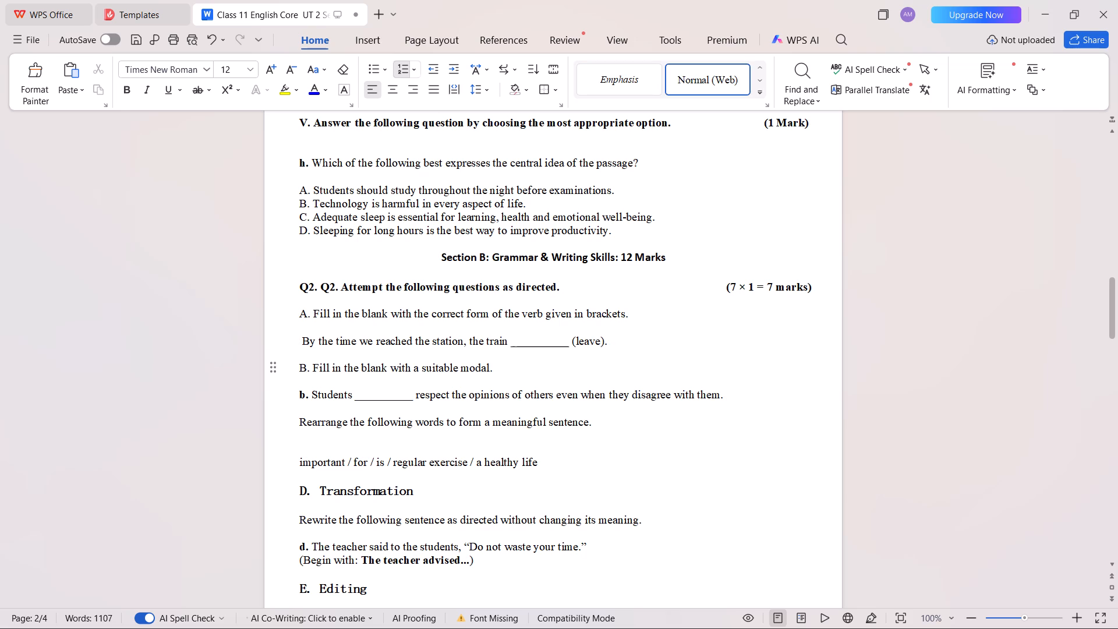
pyautogui.click(310, 398)
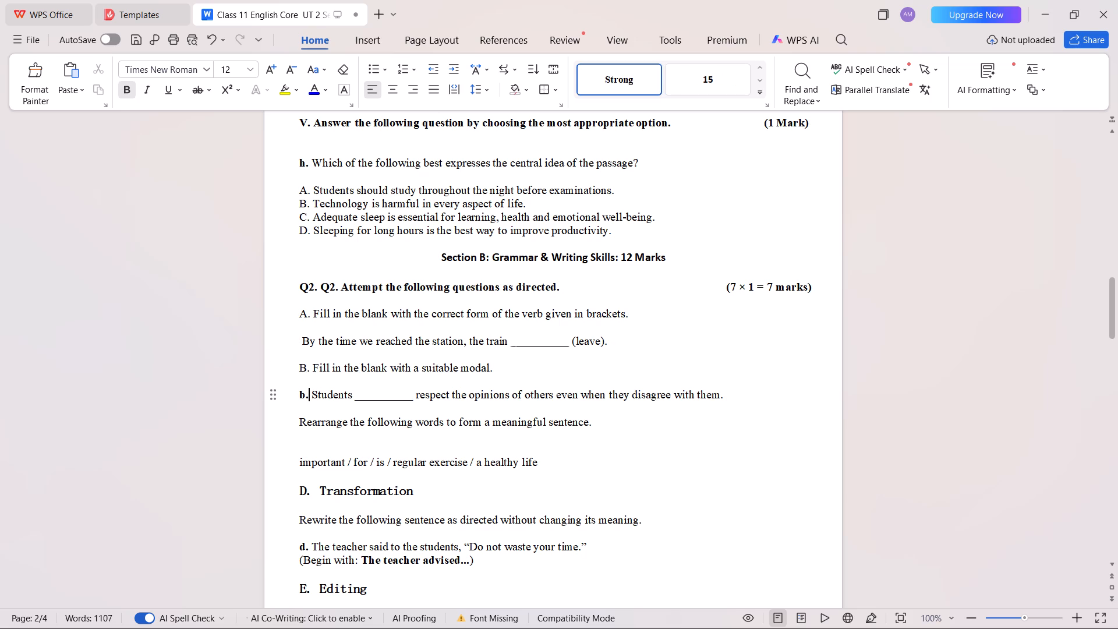
pyautogui.press('BackSpace')
pyautogui.press('BackSpace')
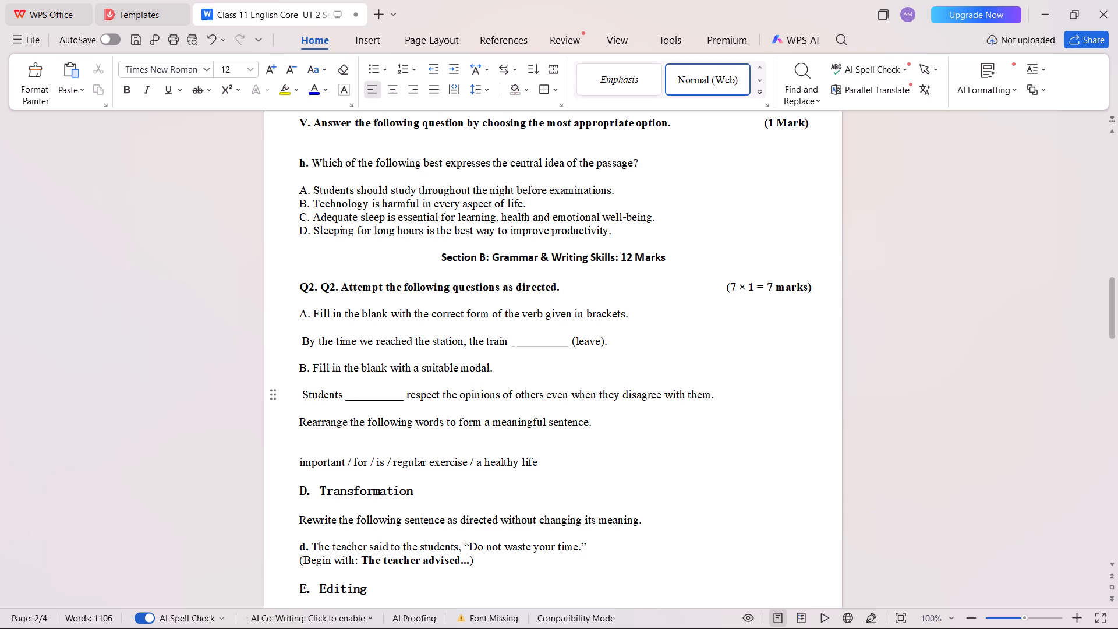
# Label the word-rearranging instruction "C." and remove the blank line above the jumbled words below it.
pyautogui.click(296, 422)
pyautogui.press('c')
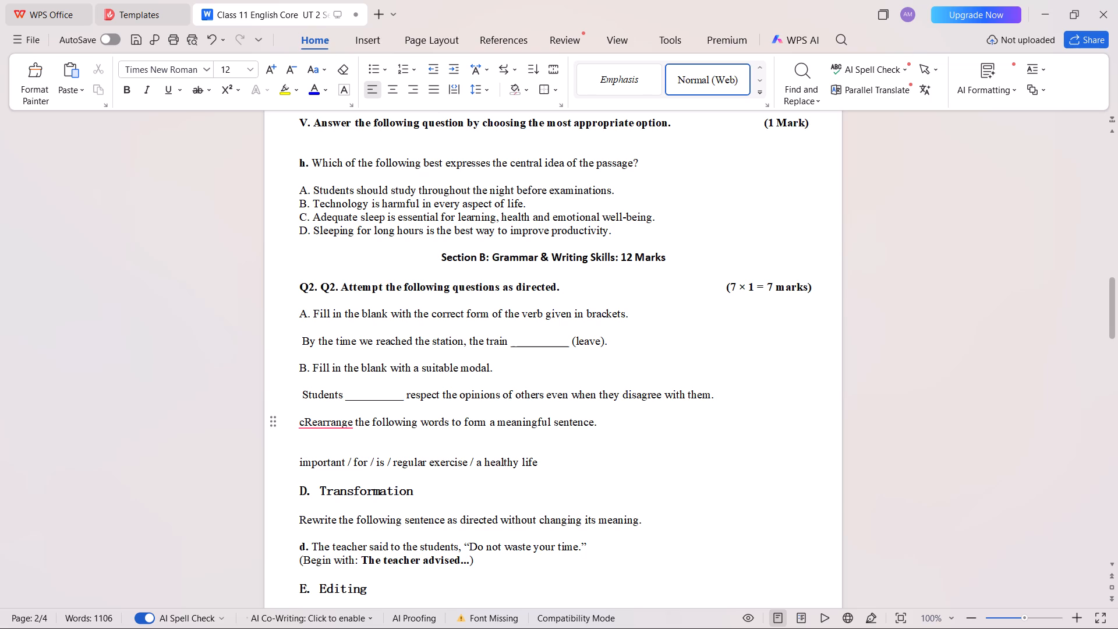
pyautogui.press('BackSpace')
pyautogui.hotkey('shift', 'c')
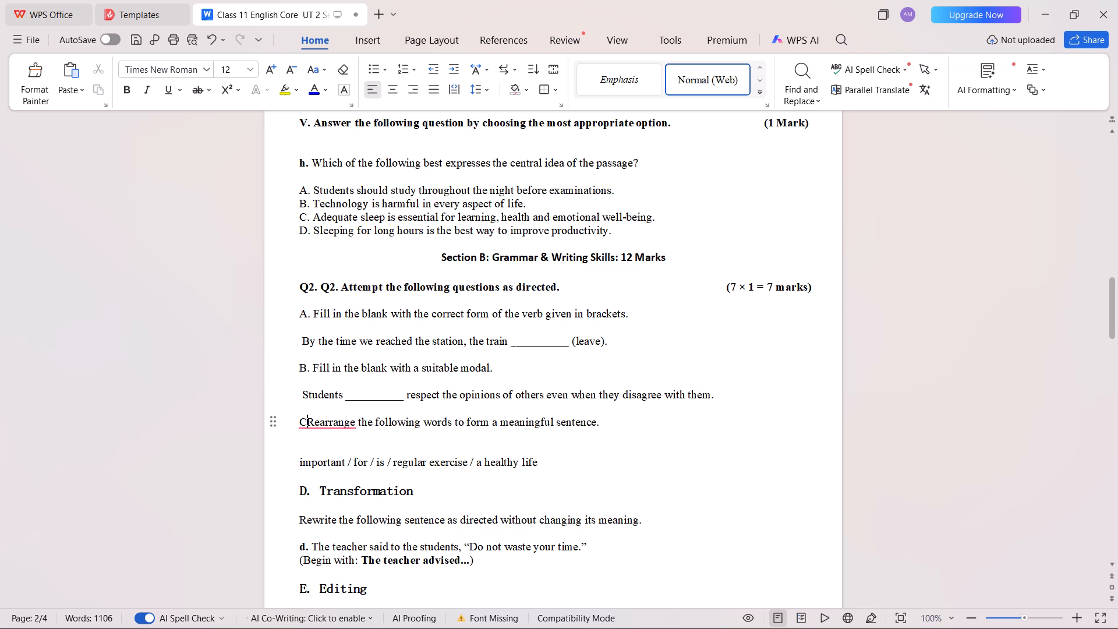
pyautogui.write('.')
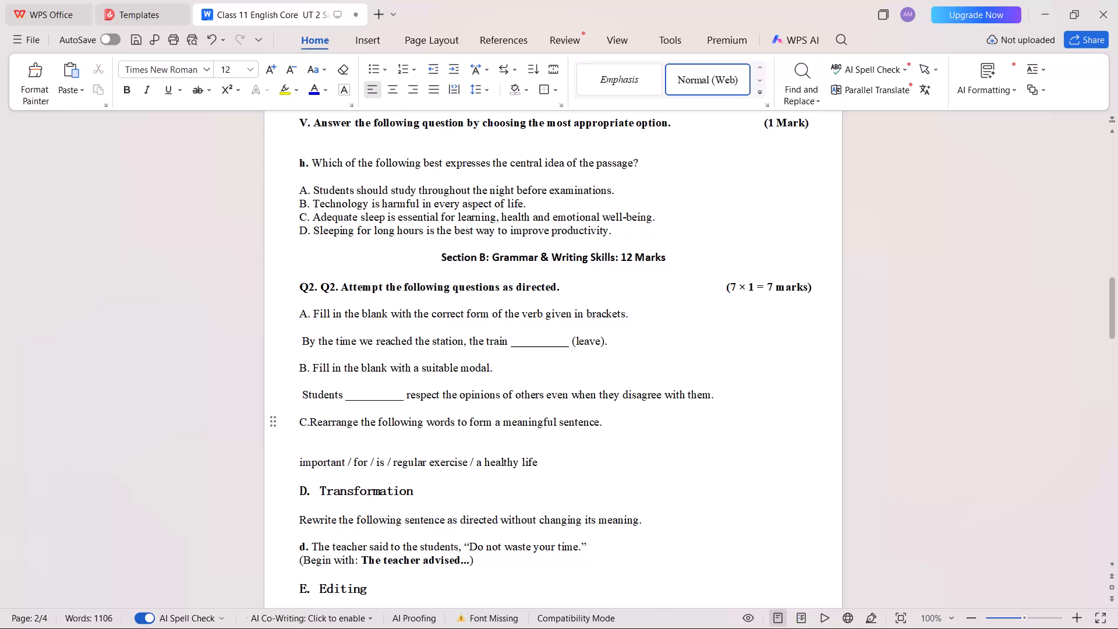
pyautogui.press('space')
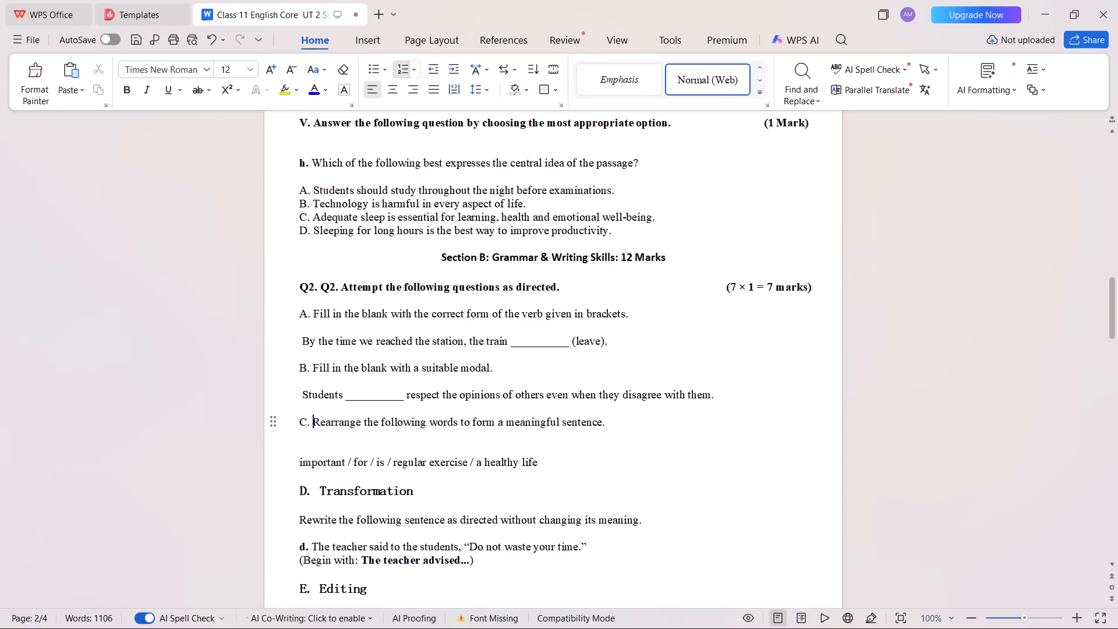
pyautogui.click(299, 463)
pyautogui.press('BackSpace')
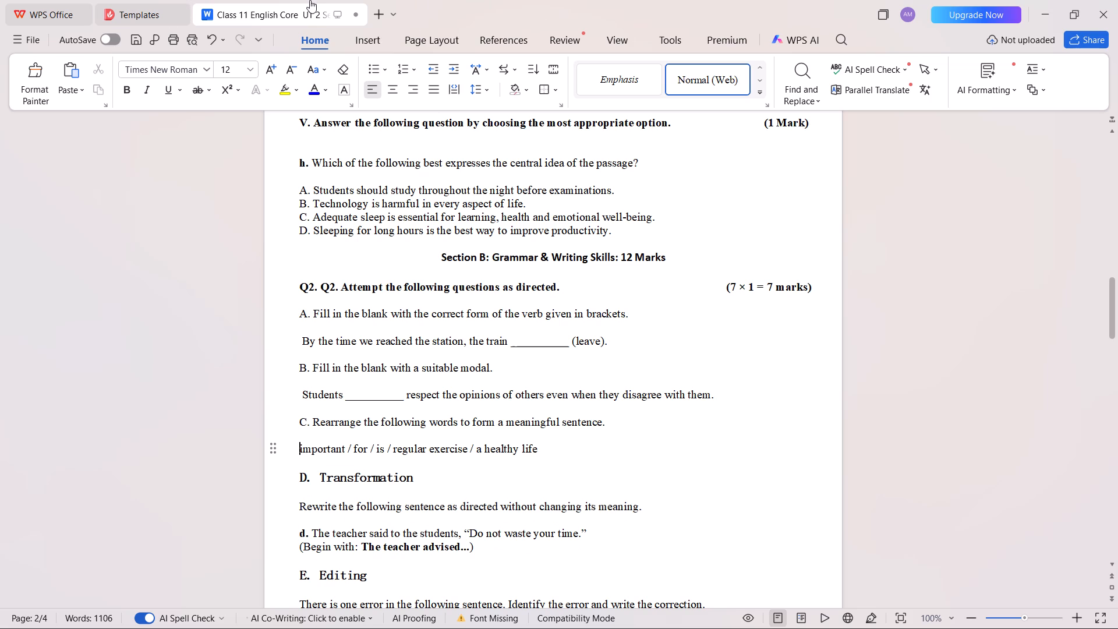
# Delete the "D. Transformation" heading together with its line.
pyautogui.click(416, 474)
pyautogui.press('BackSpace')
pyautogui.press('BackSpace')
pyautogui.press('BackSpace')
pyautogui.press('BackSpace')
pyautogui.press('BackSpace')
pyautogui.press('BackSpace')
pyautogui.press('BackSpace')
pyautogui.press('BackSpace')
pyautogui.press('BackSpace')
pyautogui.press('BackSpace')
pyautogui.press('BackSpace')
pyautogui.press('BackSpace')
pyautogui.press('BackSpace')
pyautogui.press('BackSpace')
pyautogui.press('BackSpace')
pyautogui.press('BackSpace')
pyautogui.press('BackSpace')
pyautogui.press('BackSpace')
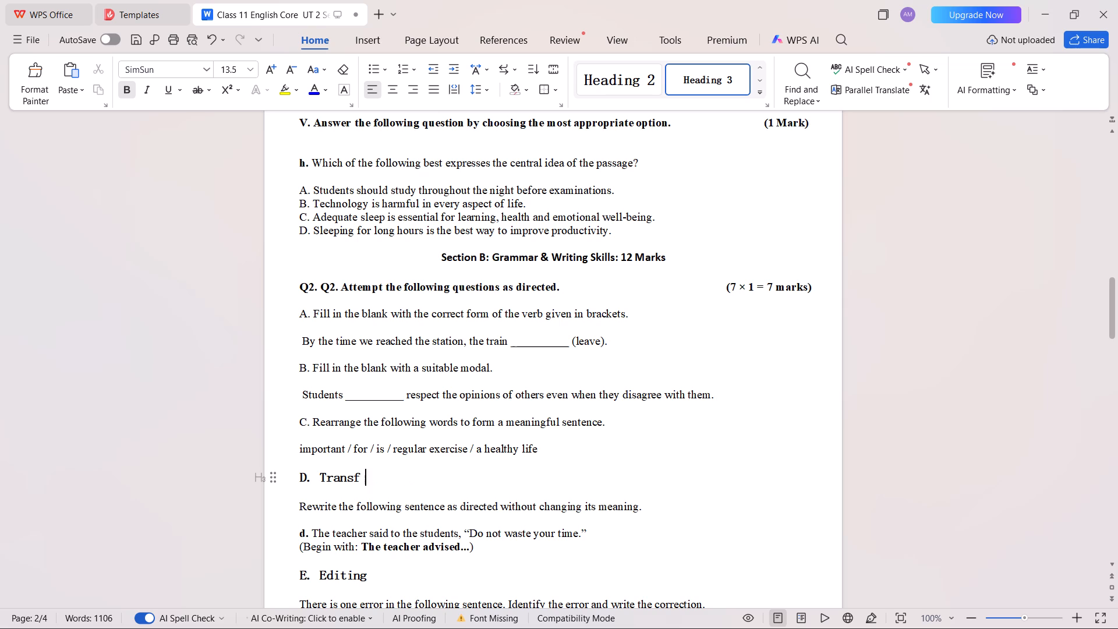
pyautogui.press('BackSpace')
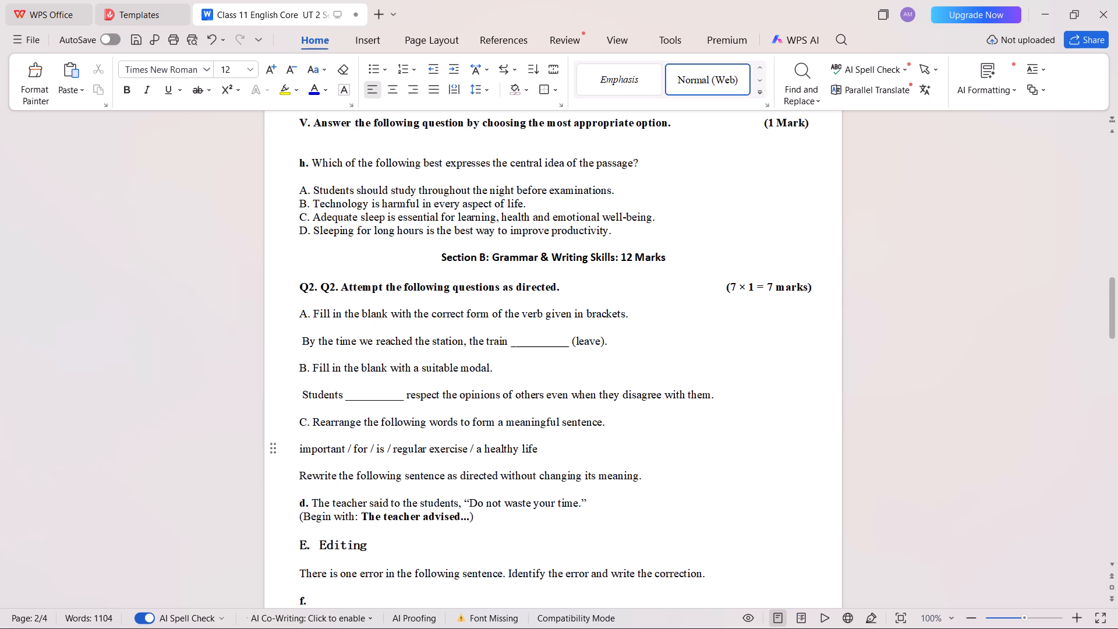
# Label the sentence-rewriting instruction "D." and remove the "d." label from the teacher sentence below it.
pyautogui.click(293, 473)
pyautogui.hotkey('shift', 'd')
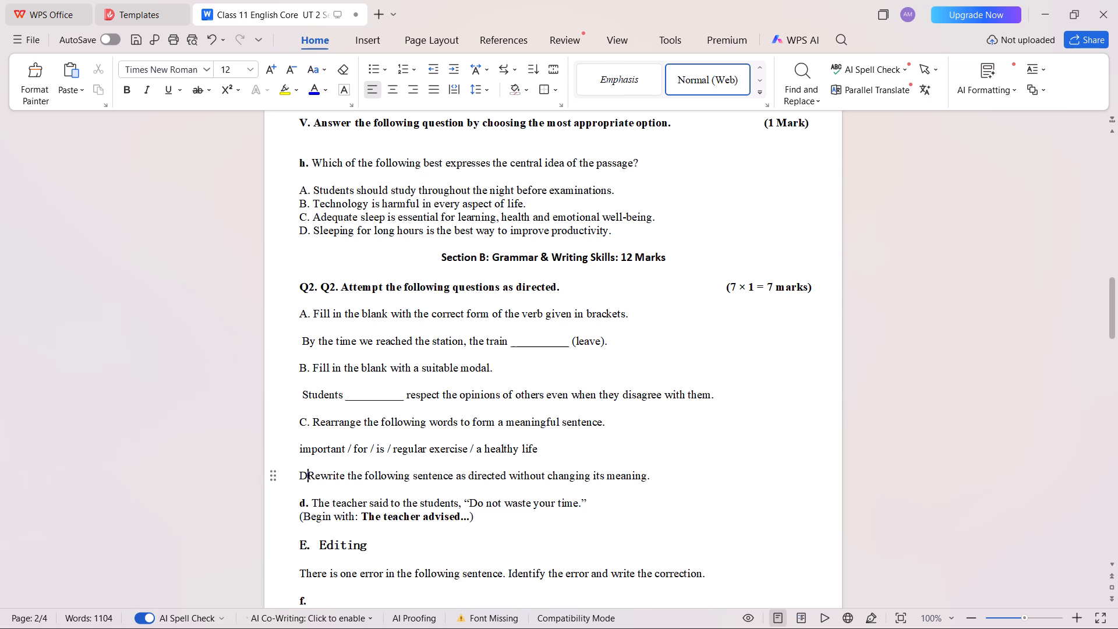
pyautogui.write('.')
pyautogui.press('space')
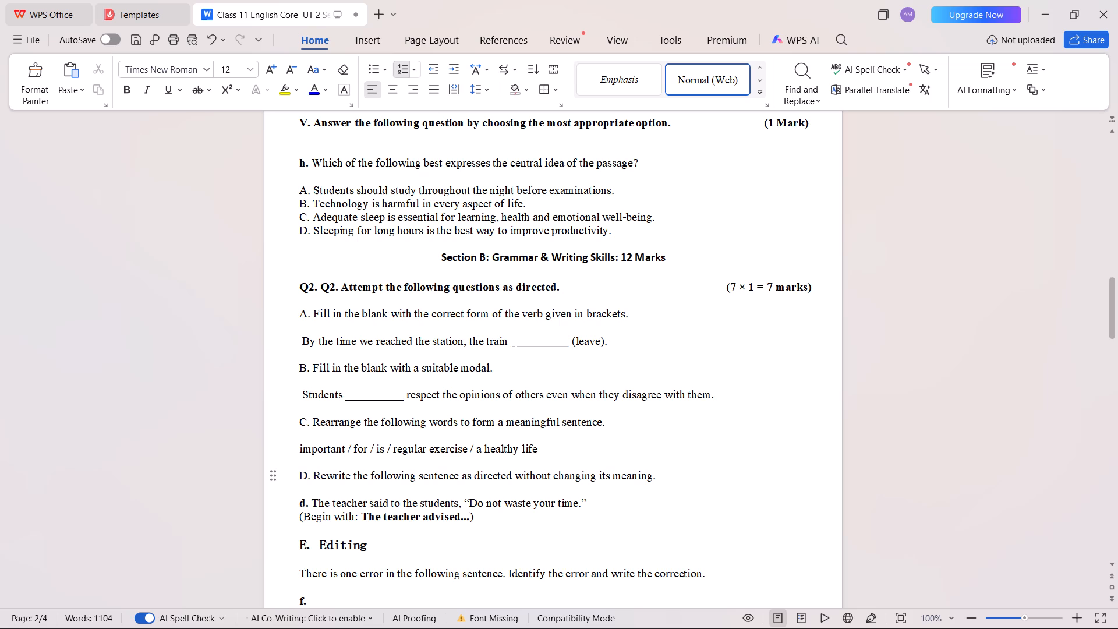
pyautogui.click(310, 501)
pyautogui.press('BackSpace')
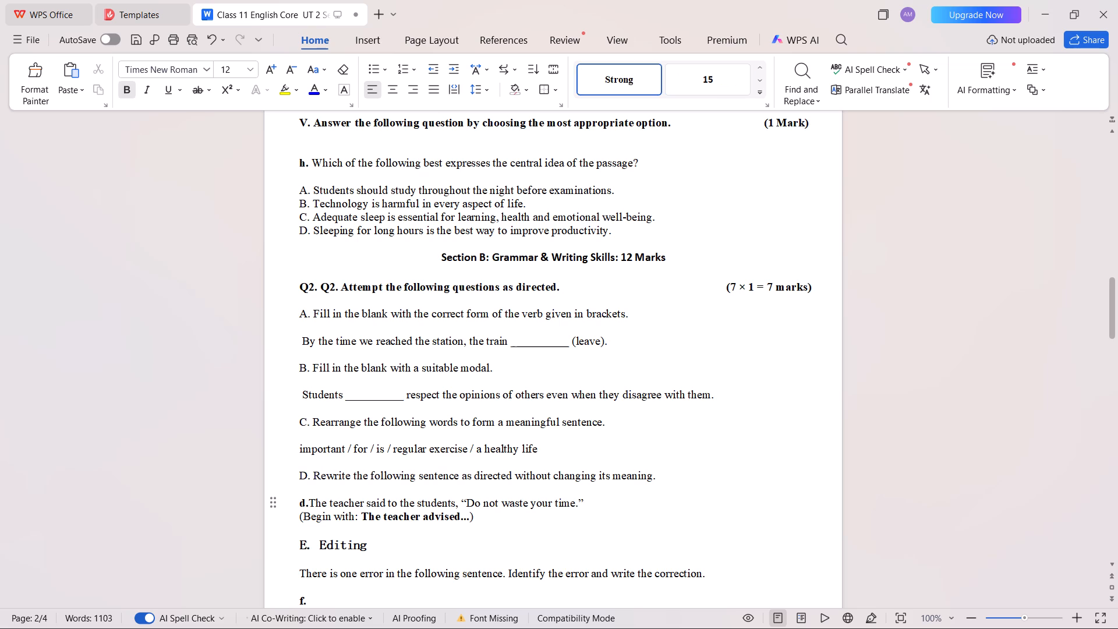
pyautogui.press('BackSpace')
pyautogui.press('BackSpace')
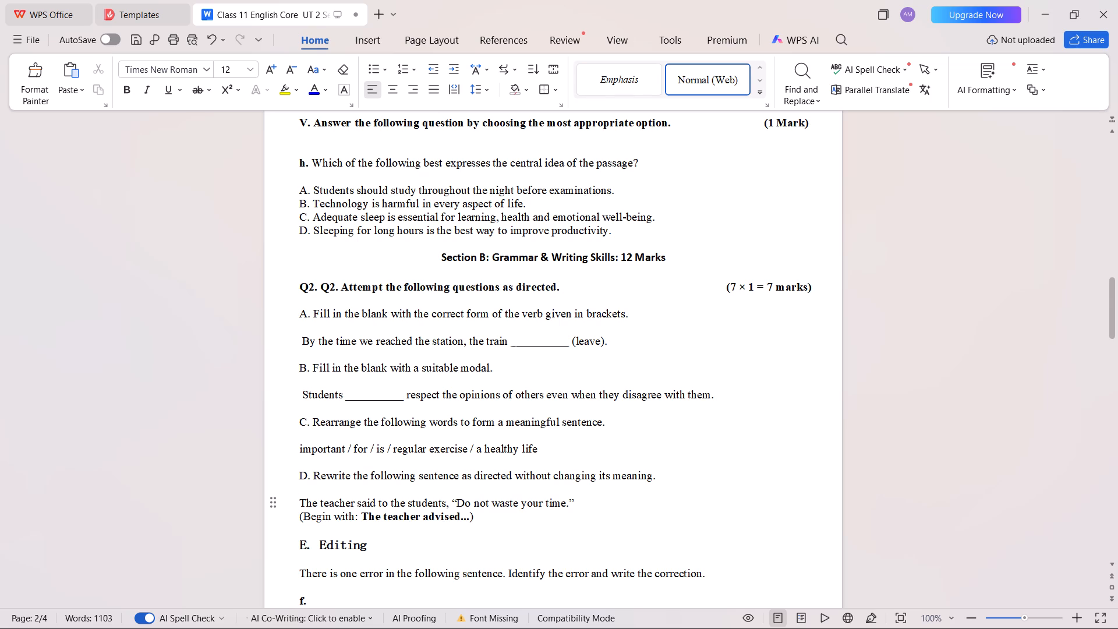
# Delete the "E. Editing" heading together with its line.
pyautogui.scroll(-5, 310, 501)
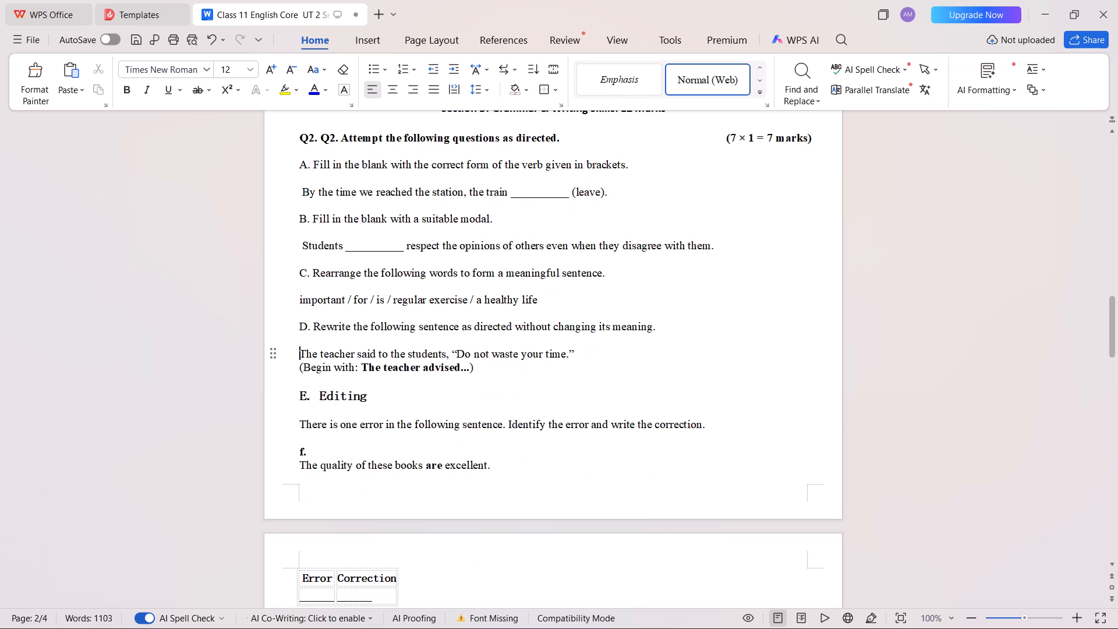
pyautogui.click(367, 400)
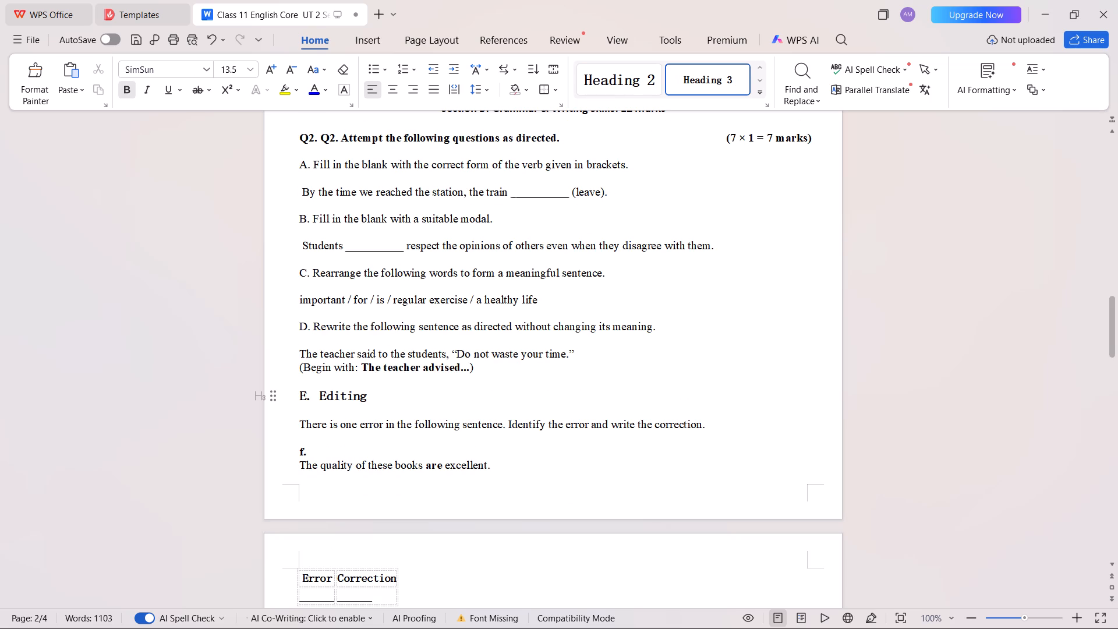
pyautogui.press('BackSpace')
pyautogui.press('BackSpace')
pyautogui.press('BackSpace')
pyautogui.press('BackSpace')
pyautogui.press('BackSpace')
pyautogui.press('BackSpace')
pyautogui.press('BackSpace')
pyautogui.press('BackSpace')
pyautogui.press('BackSpace')
pyautogui.press('BackSpace')
pyautogui.press('BackSpace')
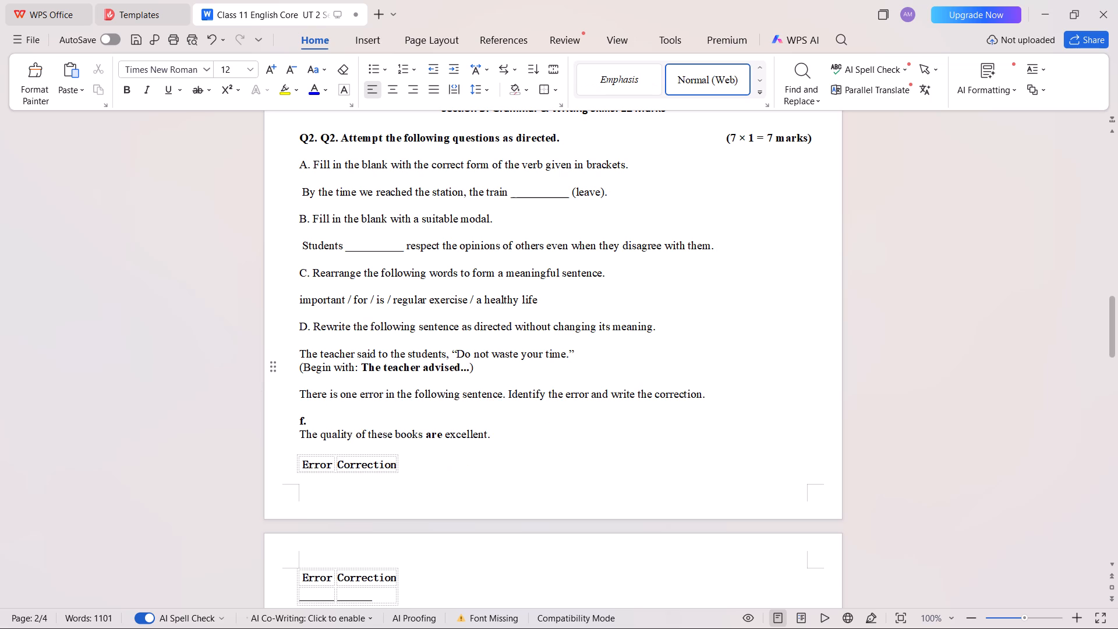
# Label the error-identification instruction "E." and remove the "f." label with its line above "The quality of these books are excellent.".
pyautogui.click(295, 391)
pyautogui.hotkey('shift', 'e')
pyautogui.write('.')
pyautogui.press('space')
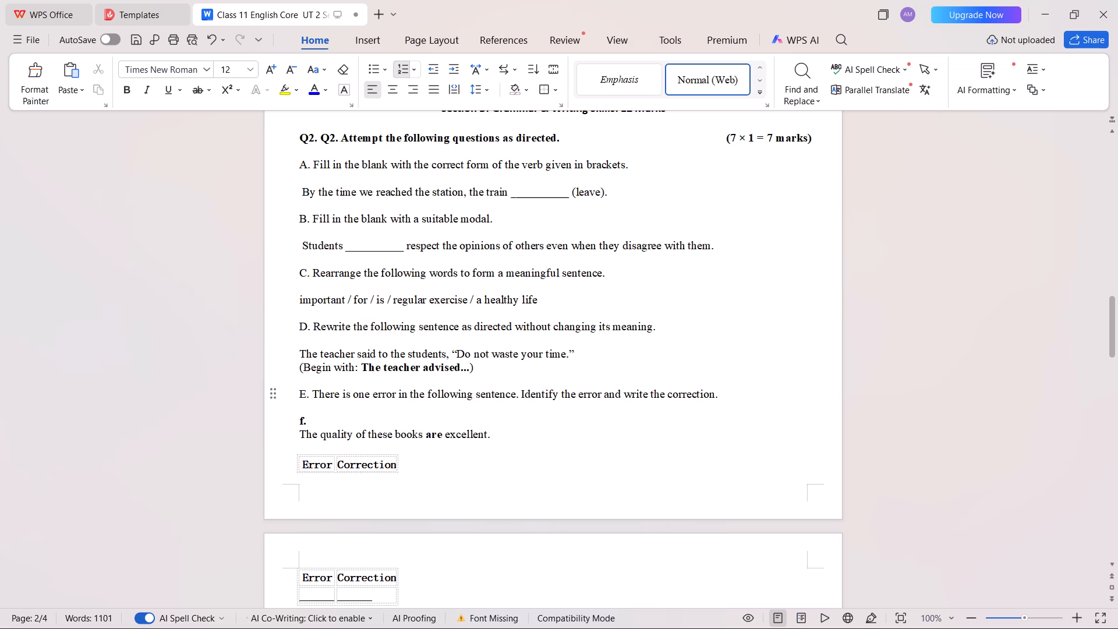
pyautogui.click(307, 419)
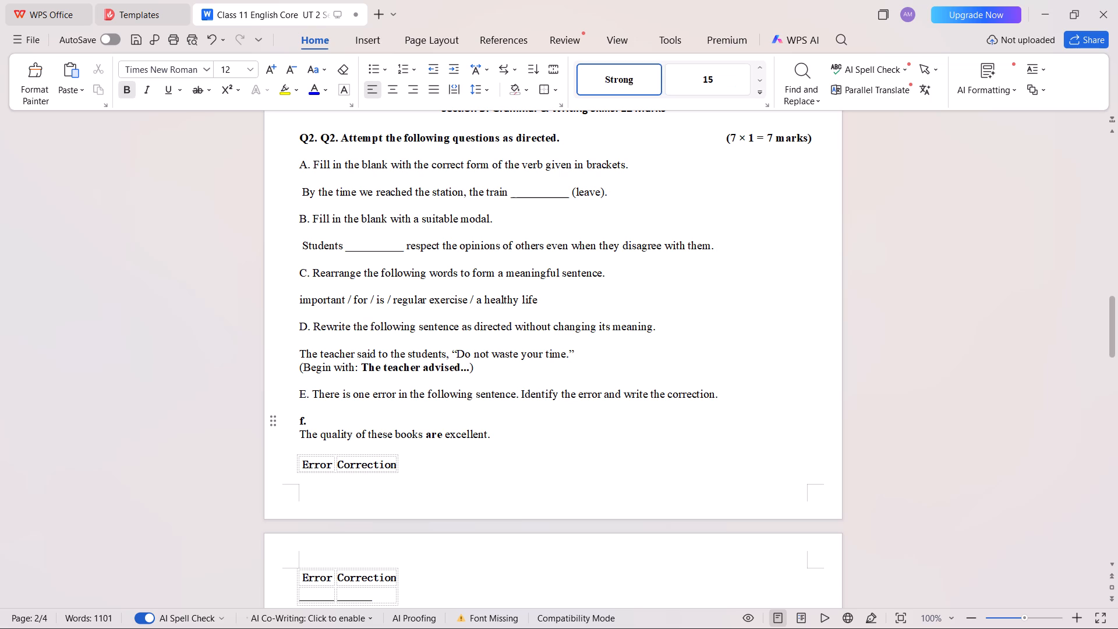
pyautogui.press('BackSpace')
pyautogui.press('BackSpace')
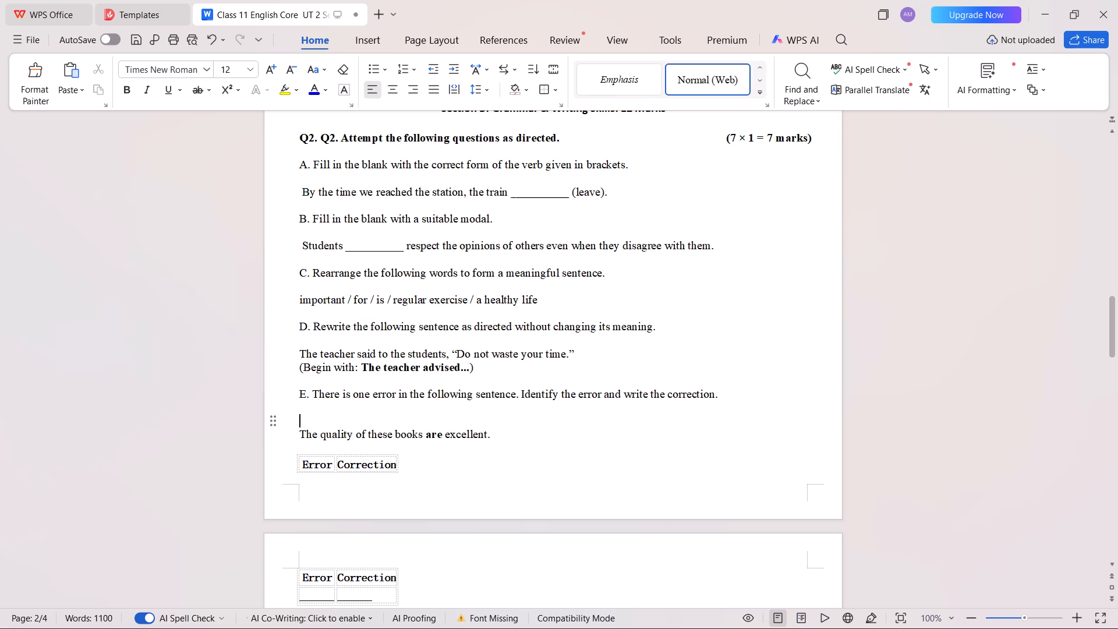
pyautogui.click(296, 433)
pyautogui.press('BackSpace')
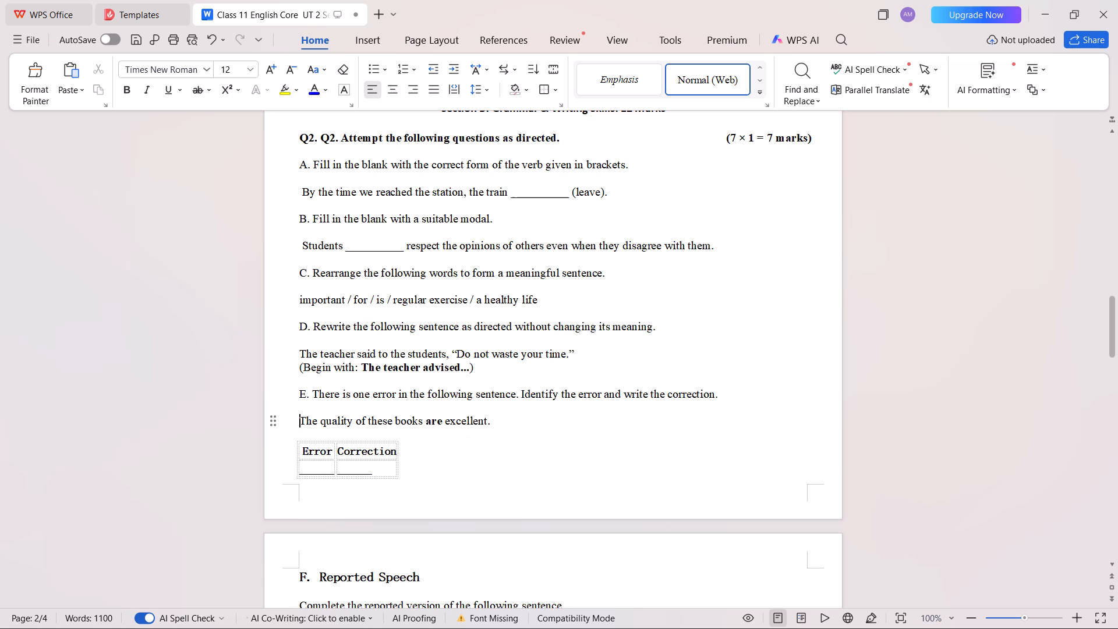
# Delete the whole Error/Correction table below the sentence "The quality of these books are excellent.".
pyautogui.moveTo(303, 451); pyautogui.dragTo(307, 451)
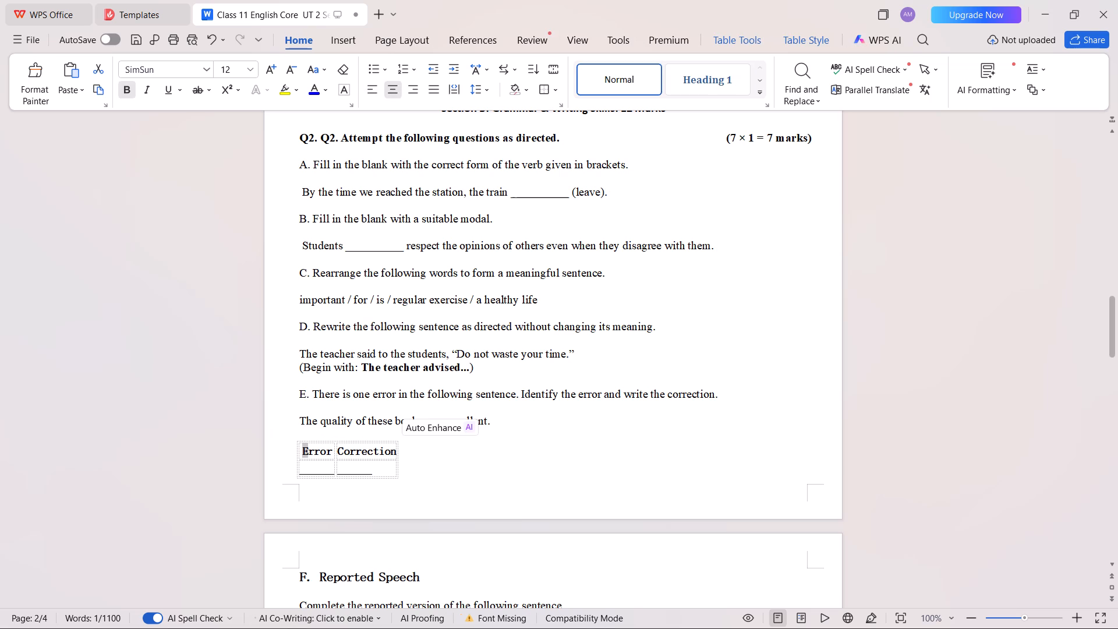
pyautogui.moveTo(307, 451); pyautogui.dragTo(384, 477)
pyautogui.press('.')
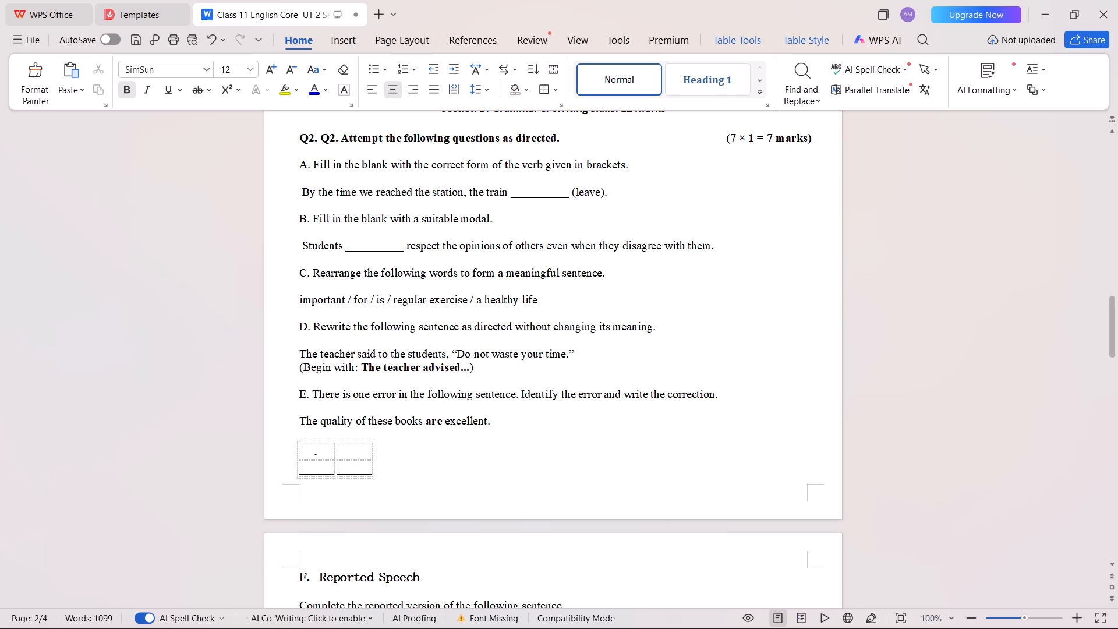
pyautogui.moveTo(300, 446); pyautogui.dragTo(348, 464)
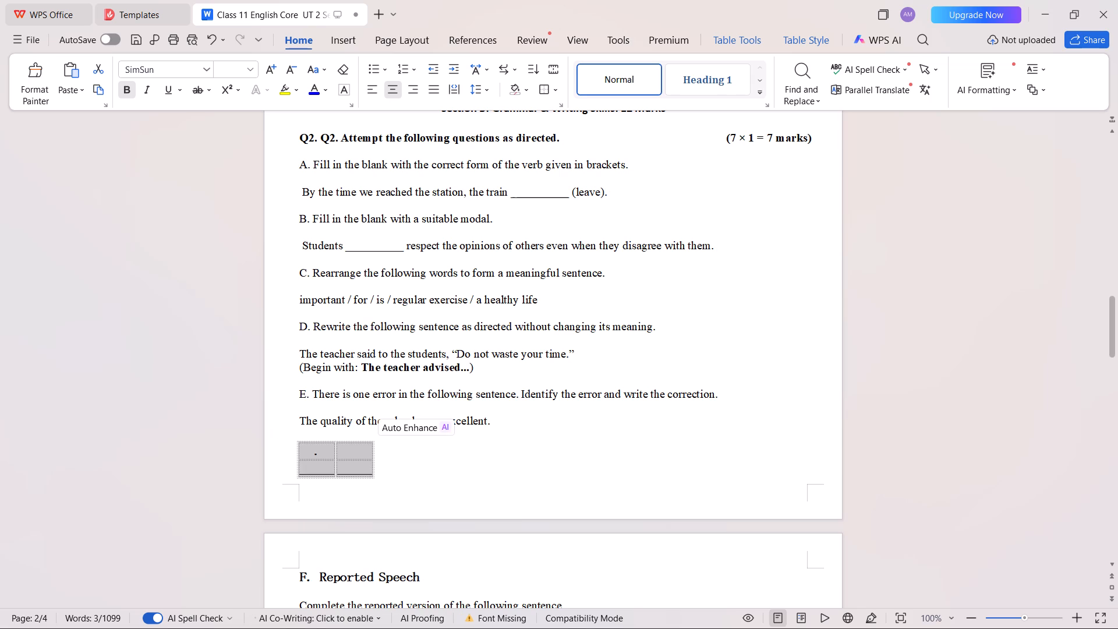
pyautogui.moveTo(348, 464); pyautogui.dragTo(350, 476)
pyautogui.rightClick(350, 476)
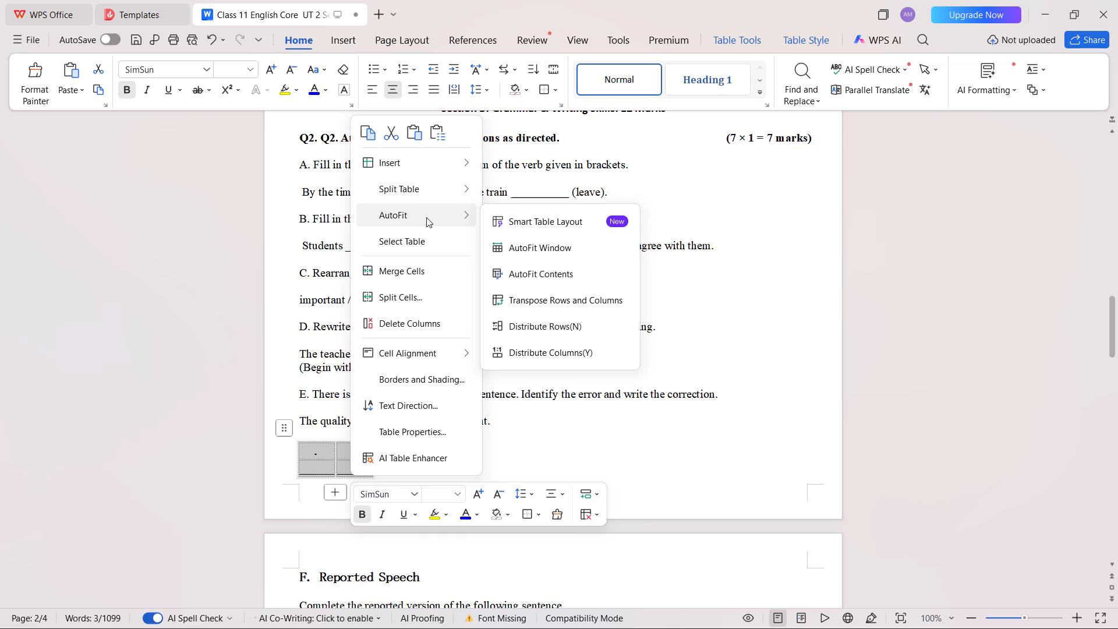
pyautogui.click(419, 322)
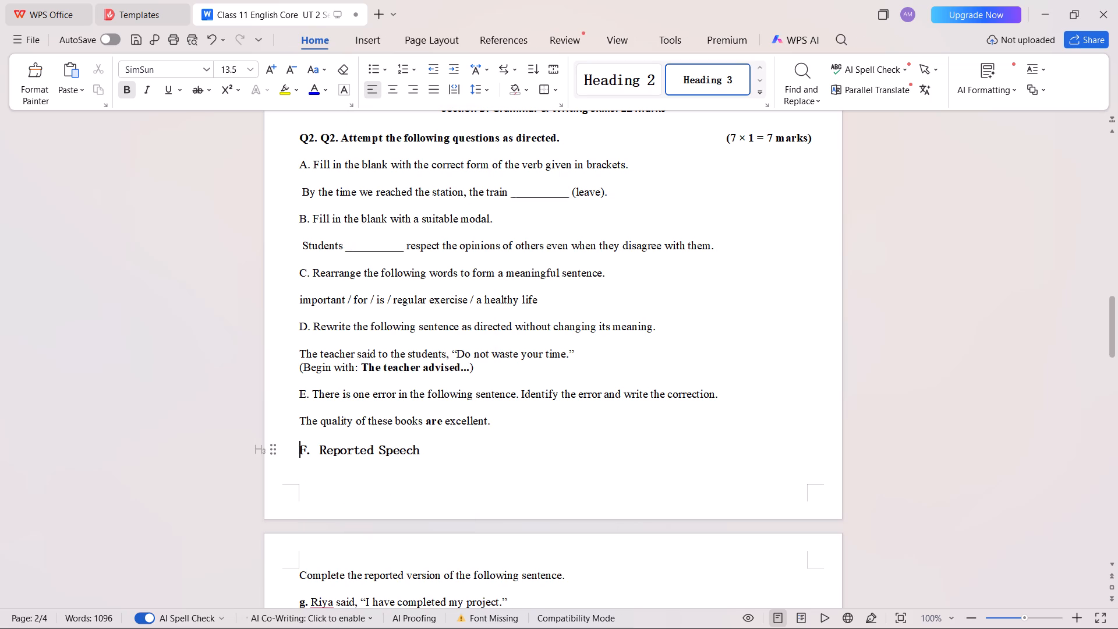
# Delete the "F. Reported Speech" heading together with its line.
pyautogui.click(424, 444)
pyautogui.press('BackSpace')
pyautogui.press('BackSpace')
pyautogui.press('BackSpace')
pyautogui.press('BackSpace')
pyautogui.press('BackSpace')
pyautogui.press('BackSpace')
pyautogui.press('BackSpace')
pyautogui.press('BackSpace')
pyautogui.press('BackSpace')
pyautogui.press('BackSpace')
pyautogui.press('BackSpace')
pyautogui.press('BackSpace')
pyautogui.press('BackSpace')
pyautogui.press('BackSpace')
pyautogui.press('BackSpace')
pyautogui.press('BackSpace')
pyautogui.press('BackSpace')
pyautogui.press('BackSpace')
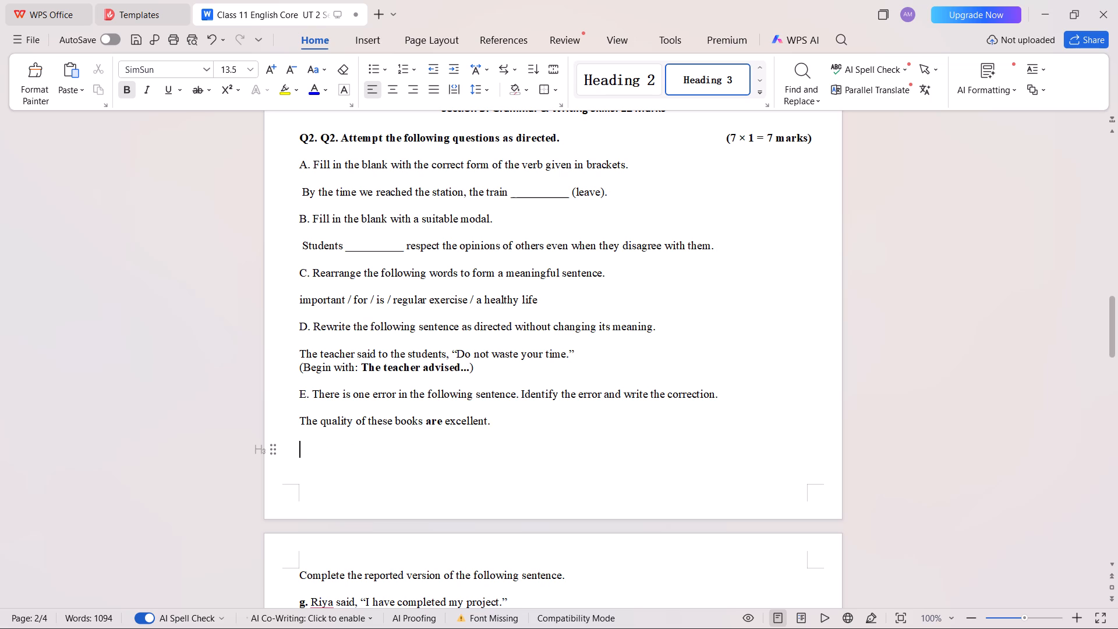
pyautogui.press('BackSpace')
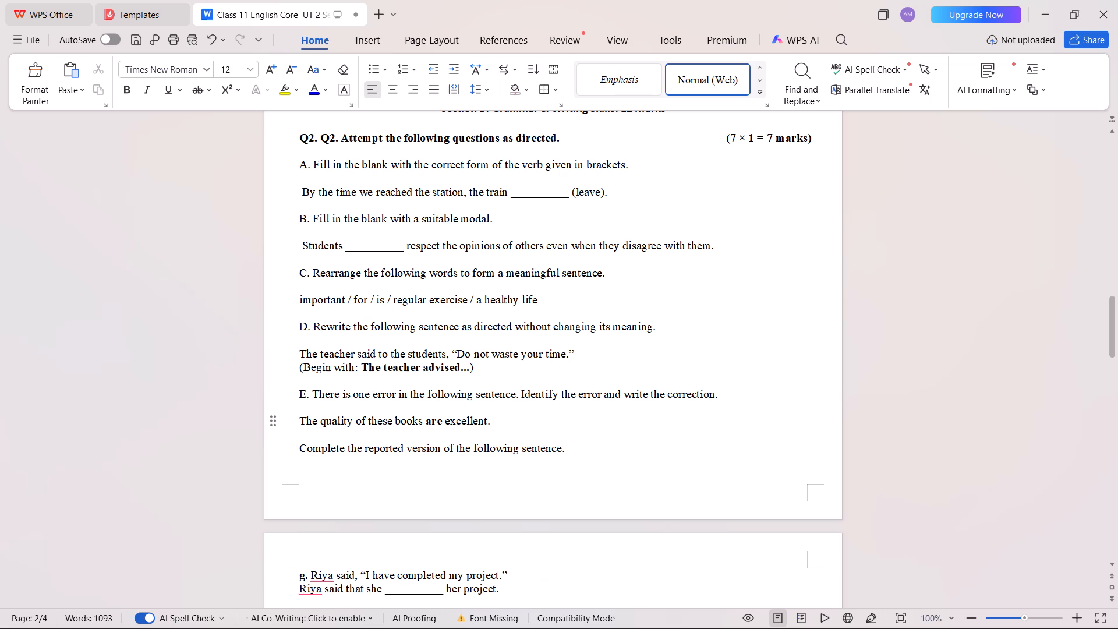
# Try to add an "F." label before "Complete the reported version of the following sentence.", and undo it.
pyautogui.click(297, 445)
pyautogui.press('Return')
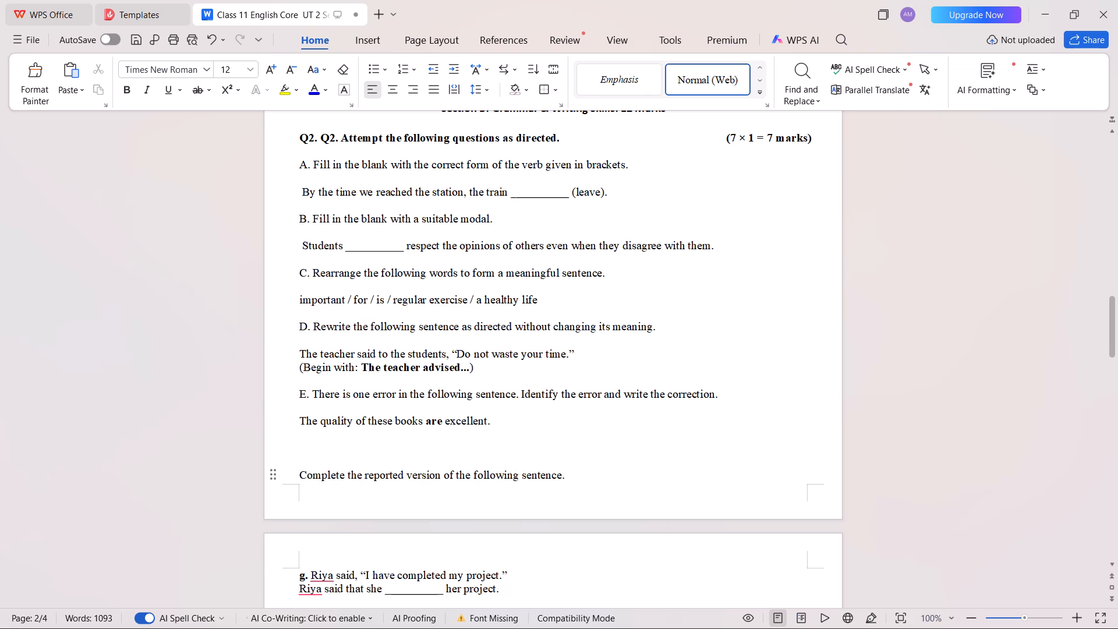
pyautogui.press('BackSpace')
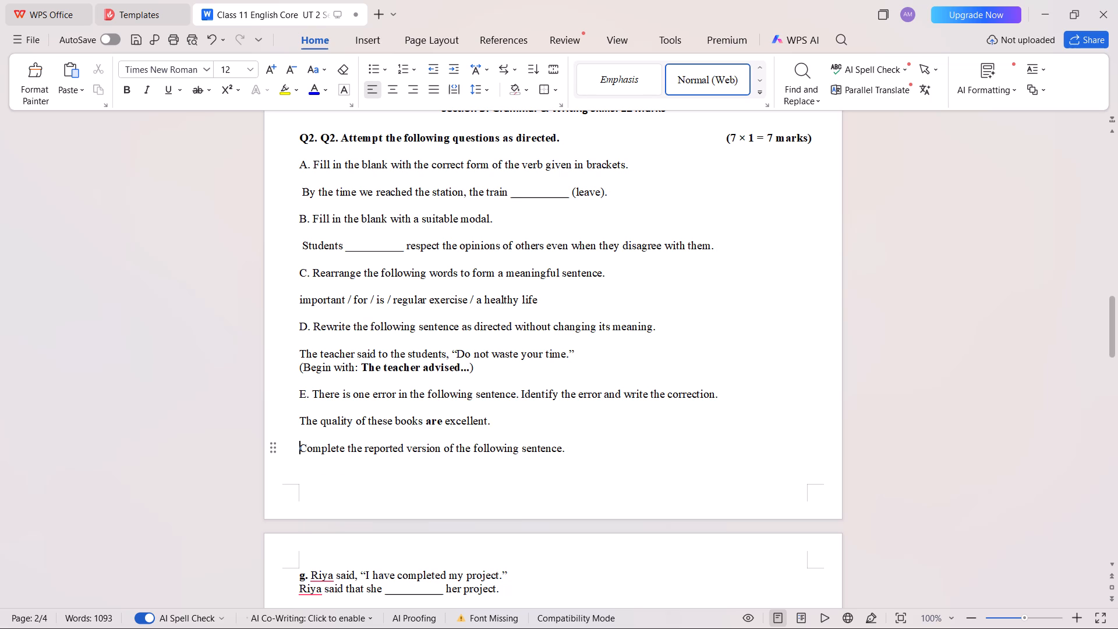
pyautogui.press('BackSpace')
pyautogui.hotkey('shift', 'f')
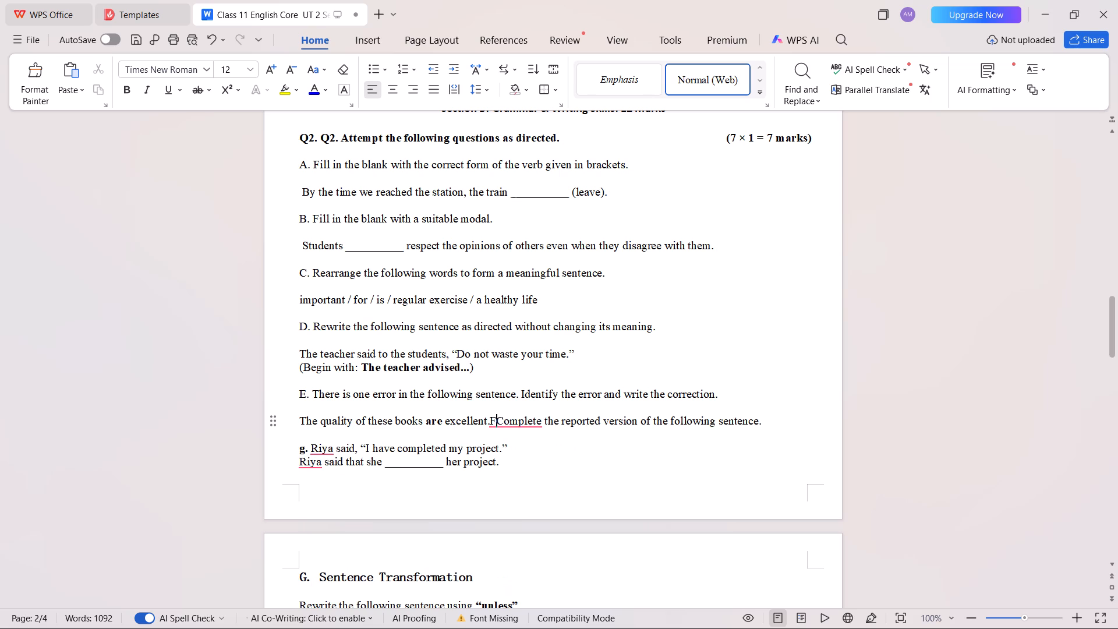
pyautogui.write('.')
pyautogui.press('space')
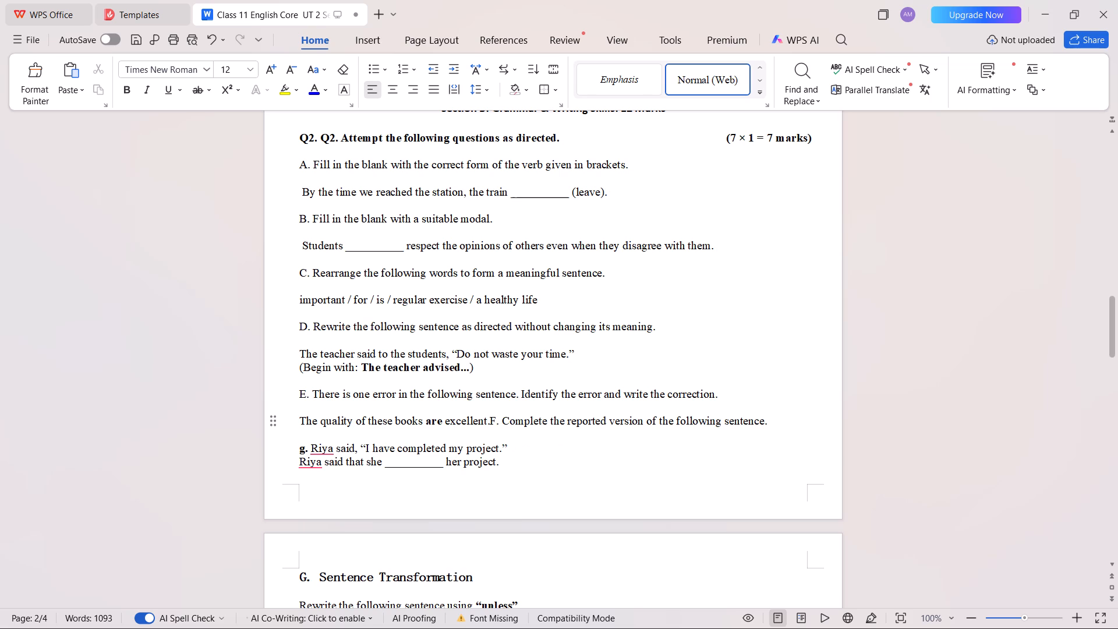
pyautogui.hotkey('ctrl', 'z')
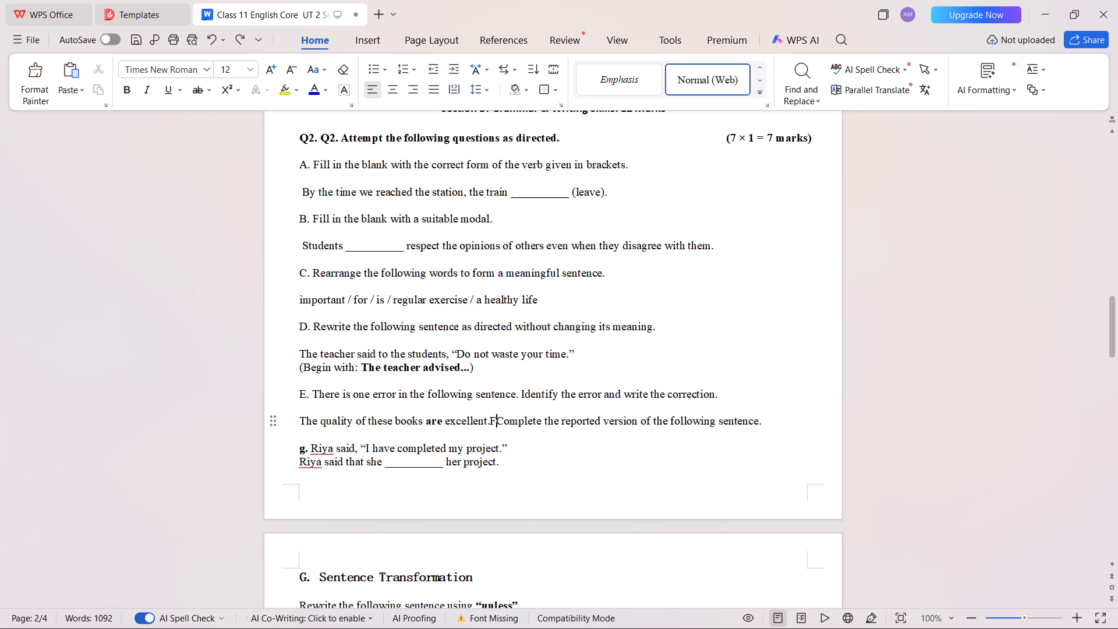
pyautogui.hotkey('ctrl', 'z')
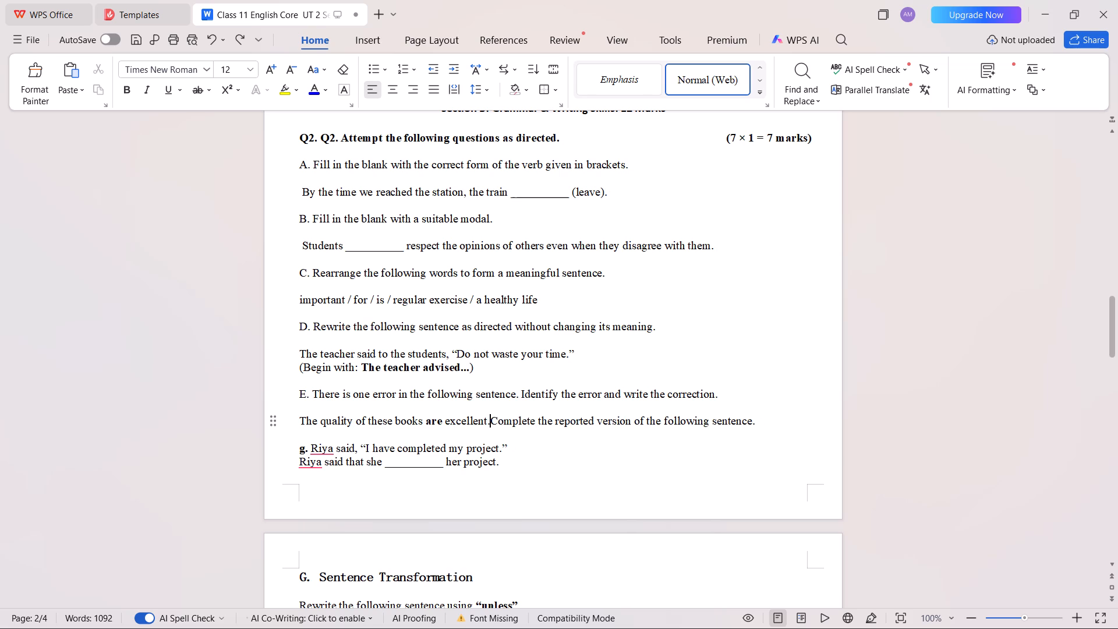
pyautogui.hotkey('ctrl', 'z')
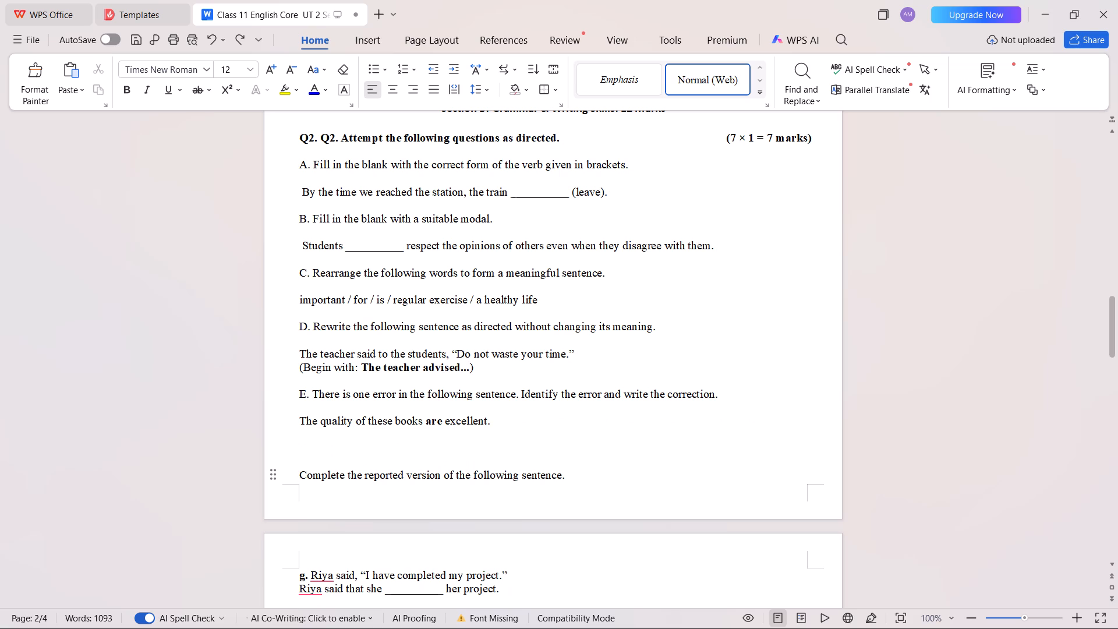
# Insert a table of two rows and two columns on a new line below "The quality of these books are excellent.".
pyautogui.press('Return')
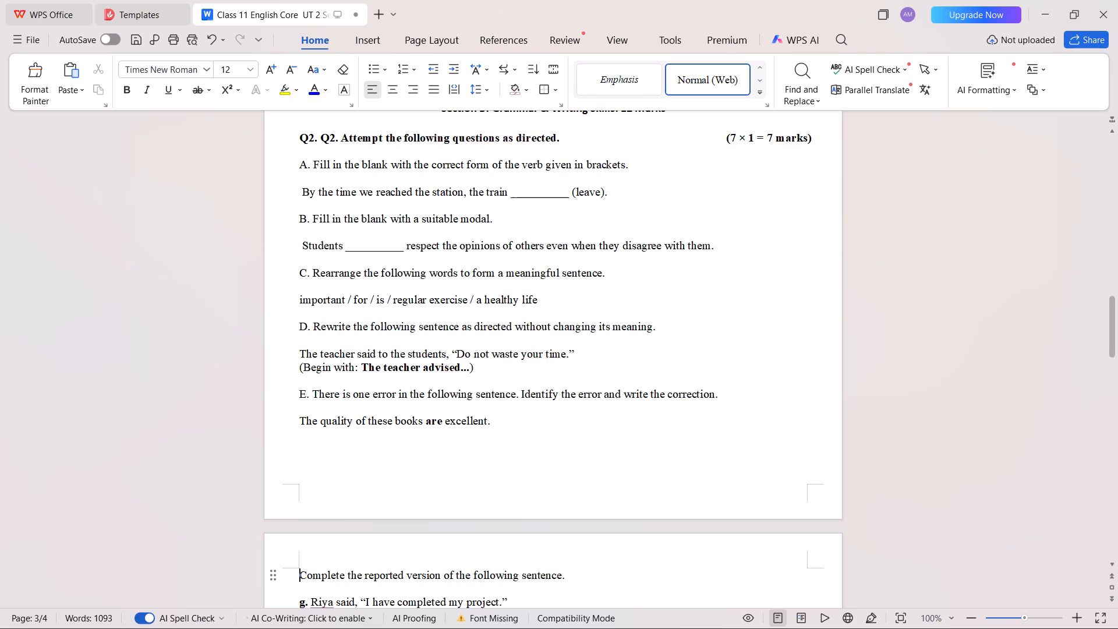
pyautogui.click(516, 417)
pyautogui.press('Return')
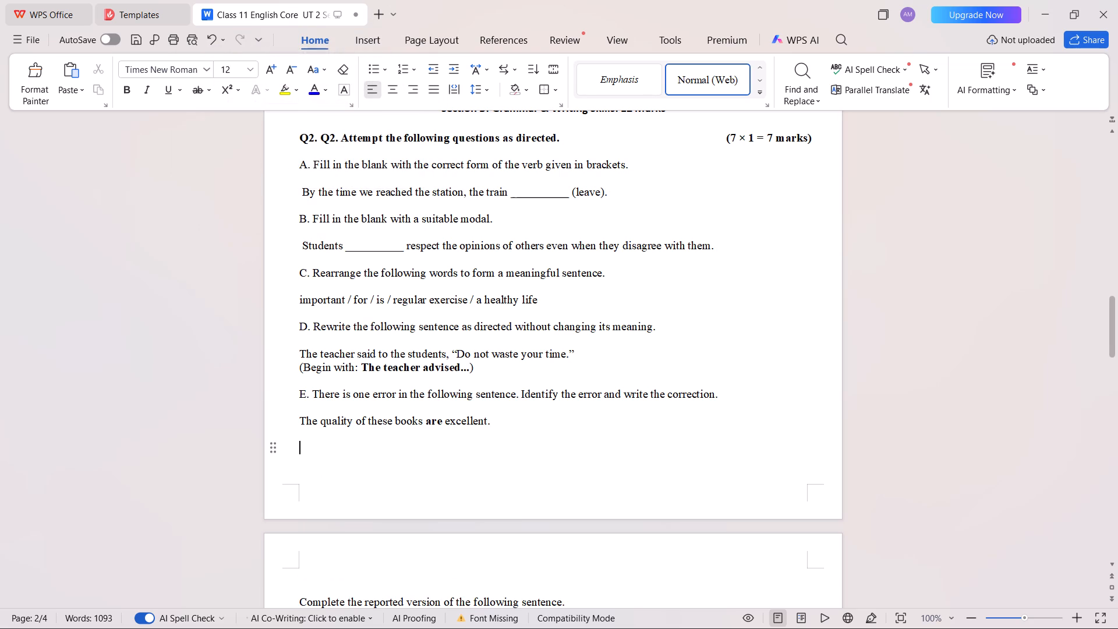
pyautogui.click(367, 41)
pyautogui.click(276, 66)
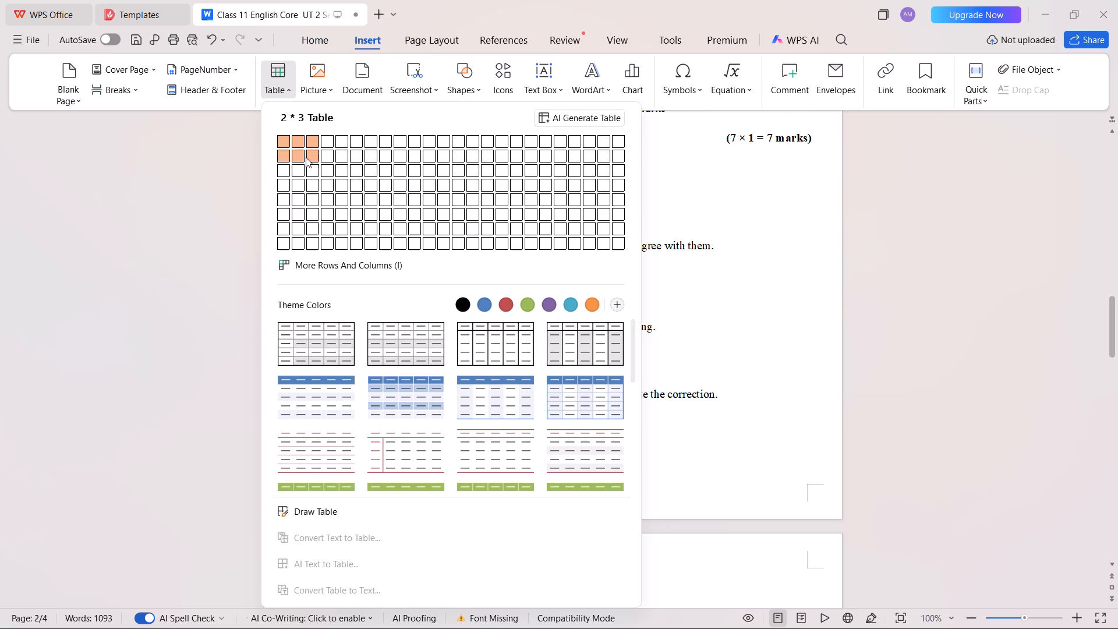
pyautogui.click(300, 157)
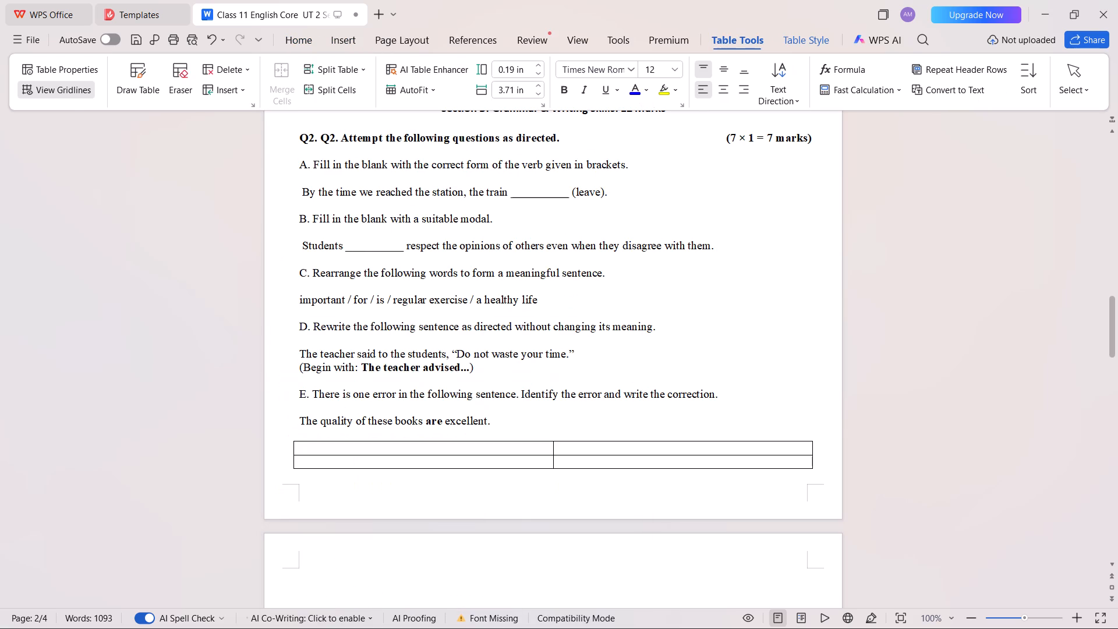
# Enter "Error" and "Correction" as the column headings in the table's first row.
pyautogui.click(402, 448)
pyautogui.write('Error')
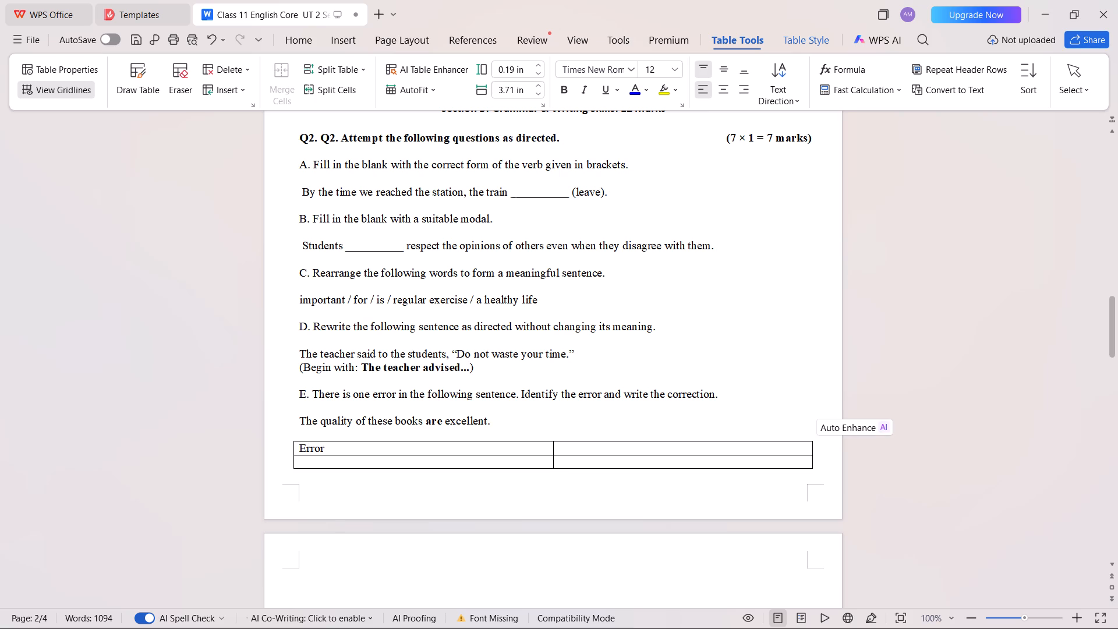
pyautogui.press('Right')
pyautogui.press('space')
pyautogui.write('Correction')
# Centre the text in all cells of the Error/Correction table.
pyautogui.moveTo(615, 448); pyautogui.dragTo(461, 465)
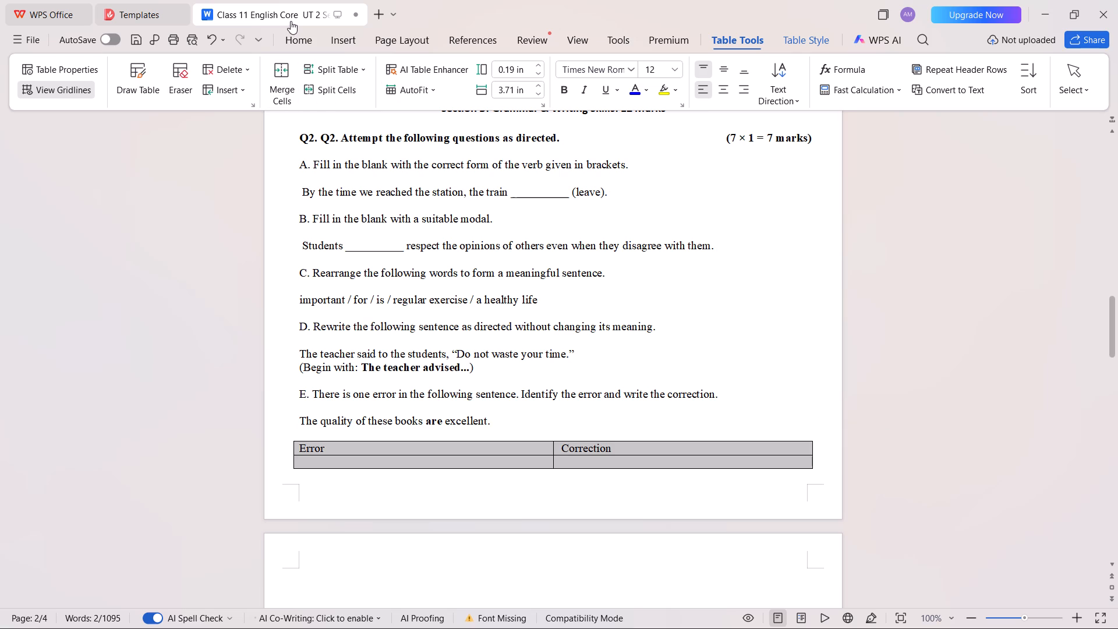
pyautogui.click(302, 40)
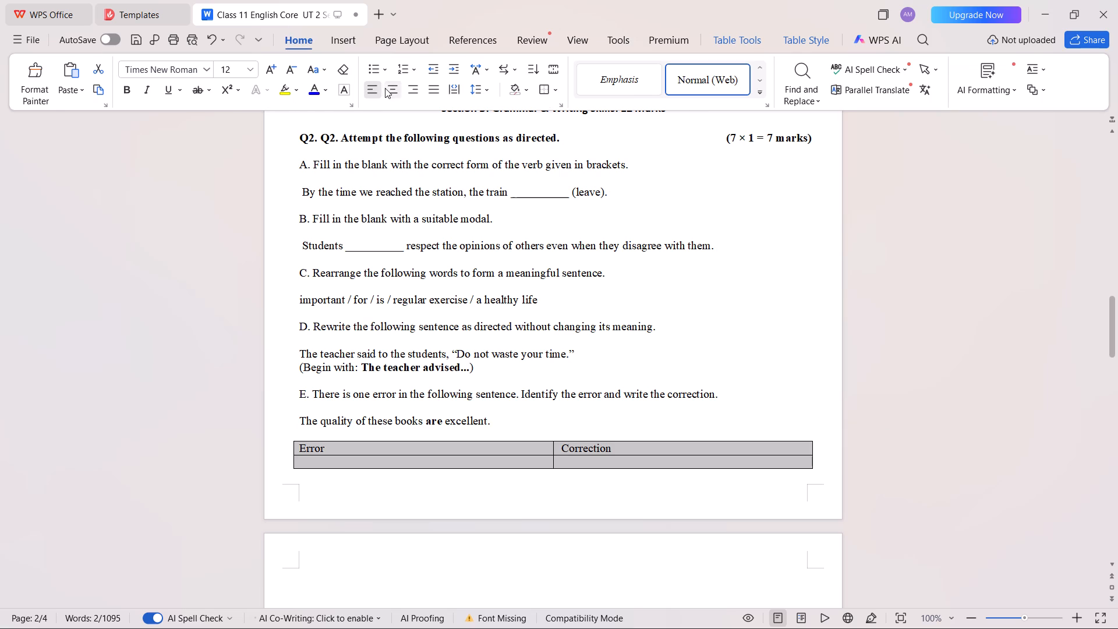
pyautogui.click(391, 88)
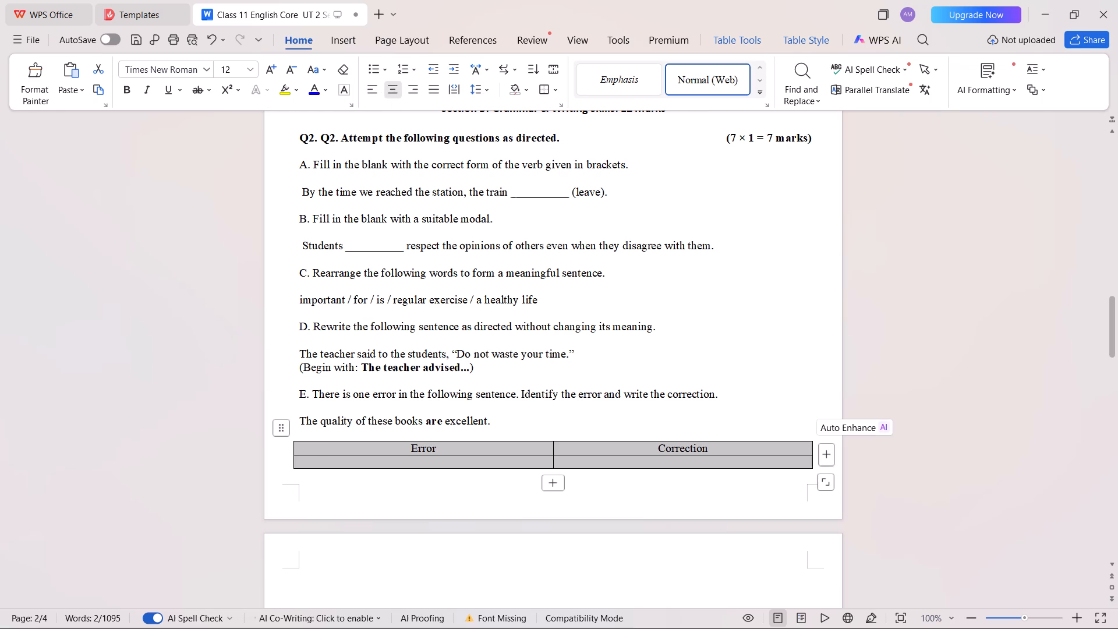
pyautogui.click(500, 492)
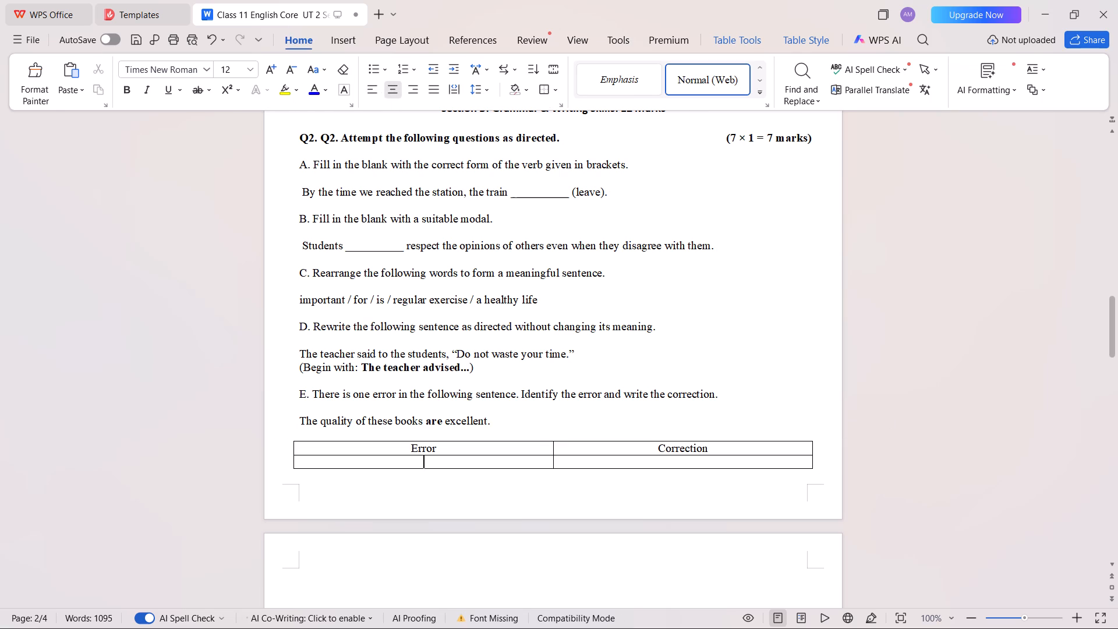
# Delete the blank lines above the "Complete the reported version" instruction and label it "F.".
pyautogui.scroll(-6, 489, 492)
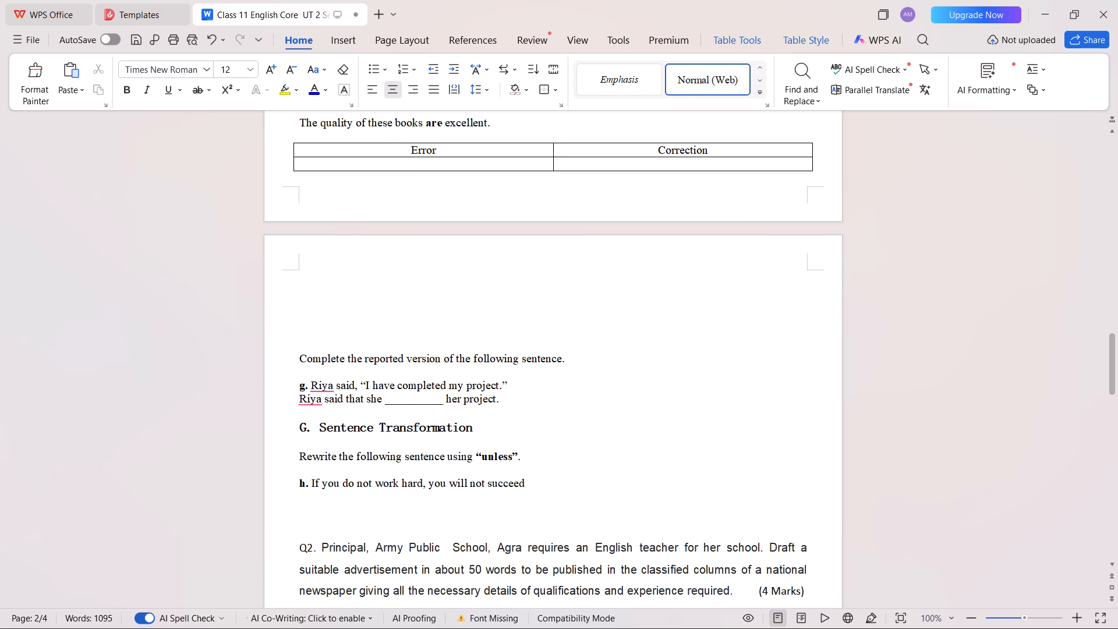
pyautogui.scroll(5, 353, 306)
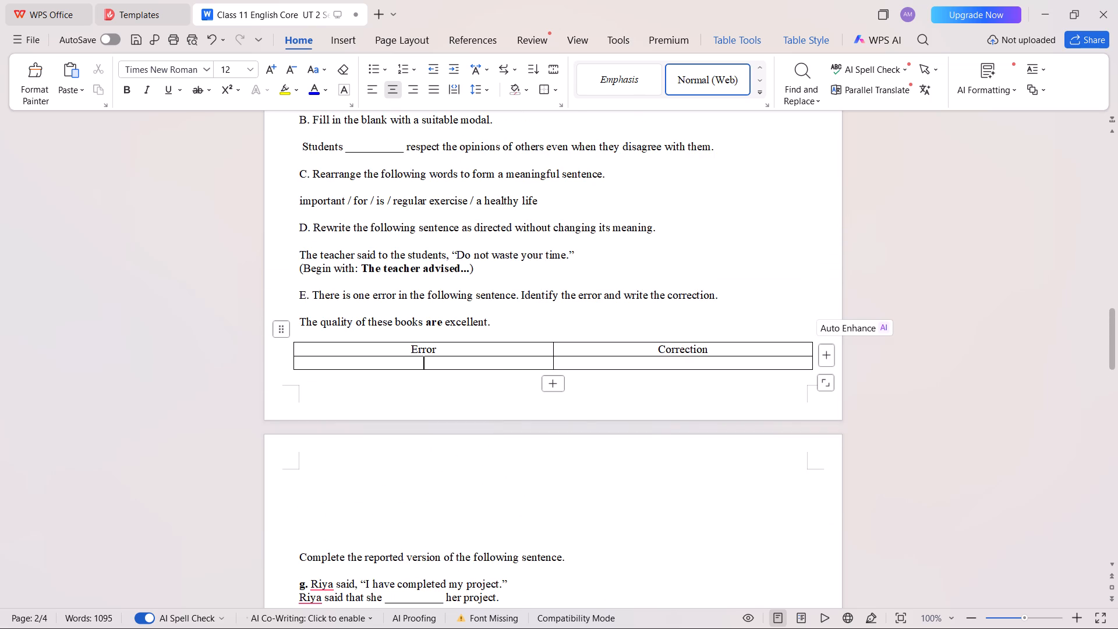
pyautogui.click(298, 555)
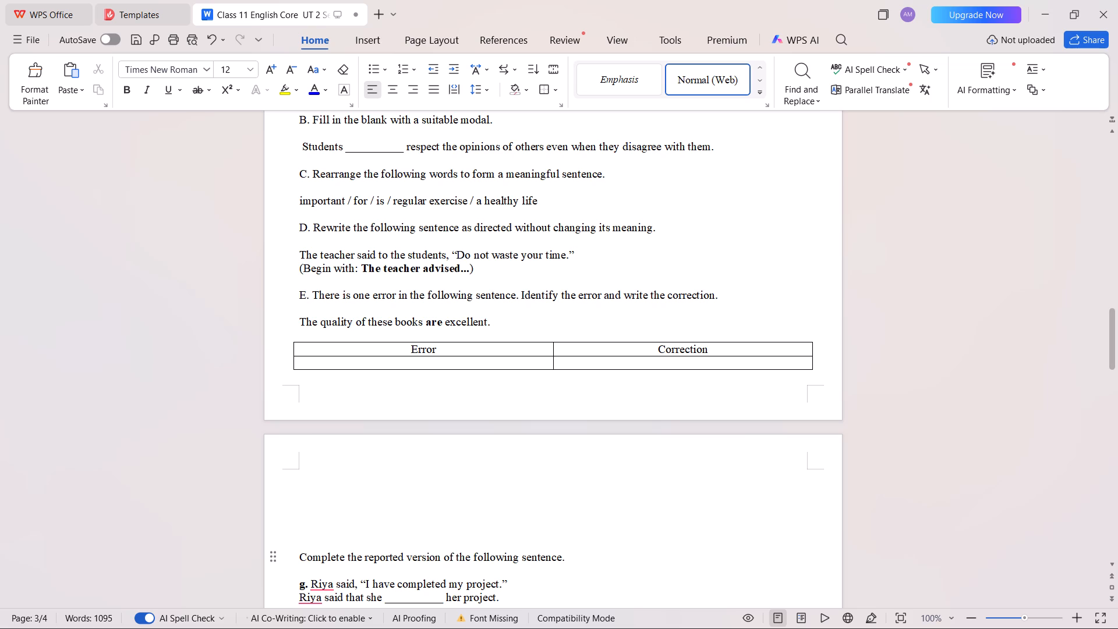
pyautogui.hotkey('shift', 'f')
pyautogui.write('.')
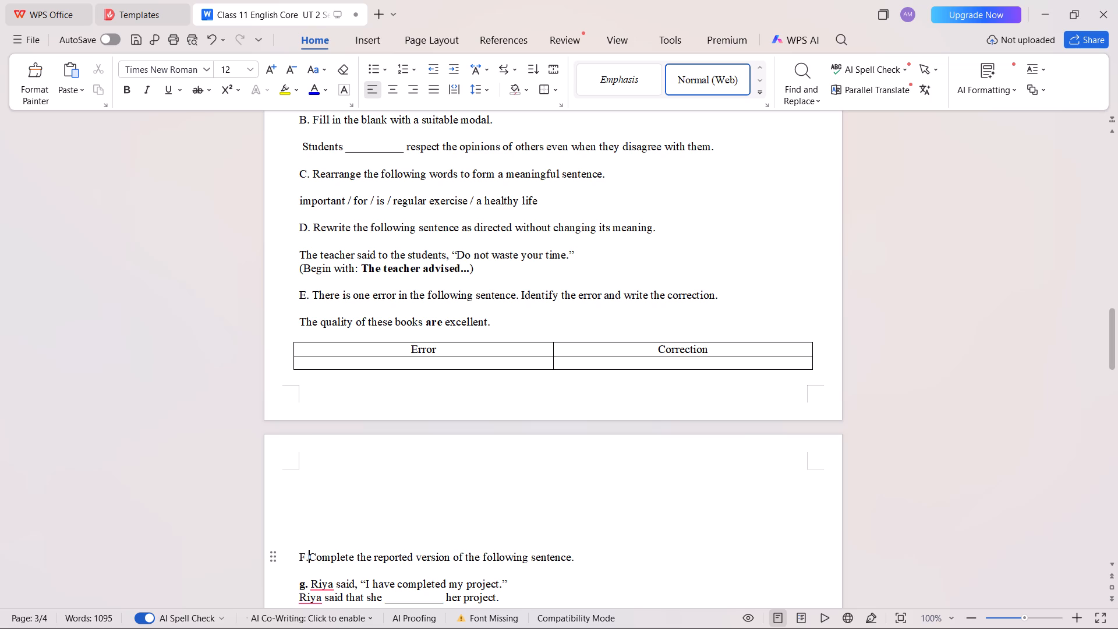
pyautogui.press('space')
pyautogui.click(298, 553)
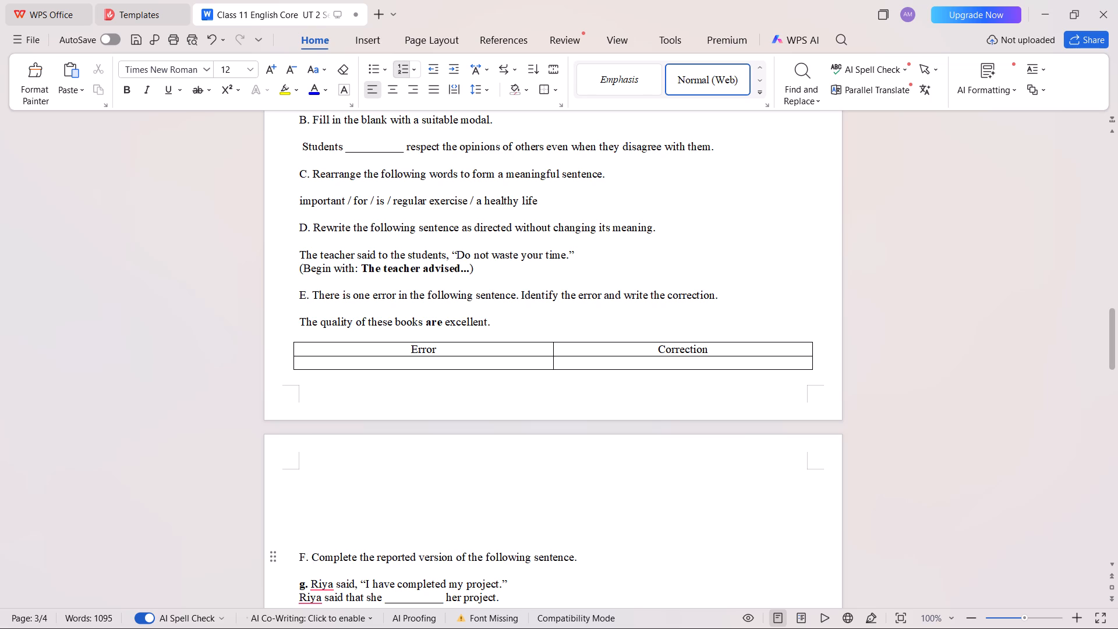
pyautogui.press('BackSpace')
pyautogui.press('BackSpace')
pyautogui.press('BackSpace')
pyautogui.press('BackSpace')
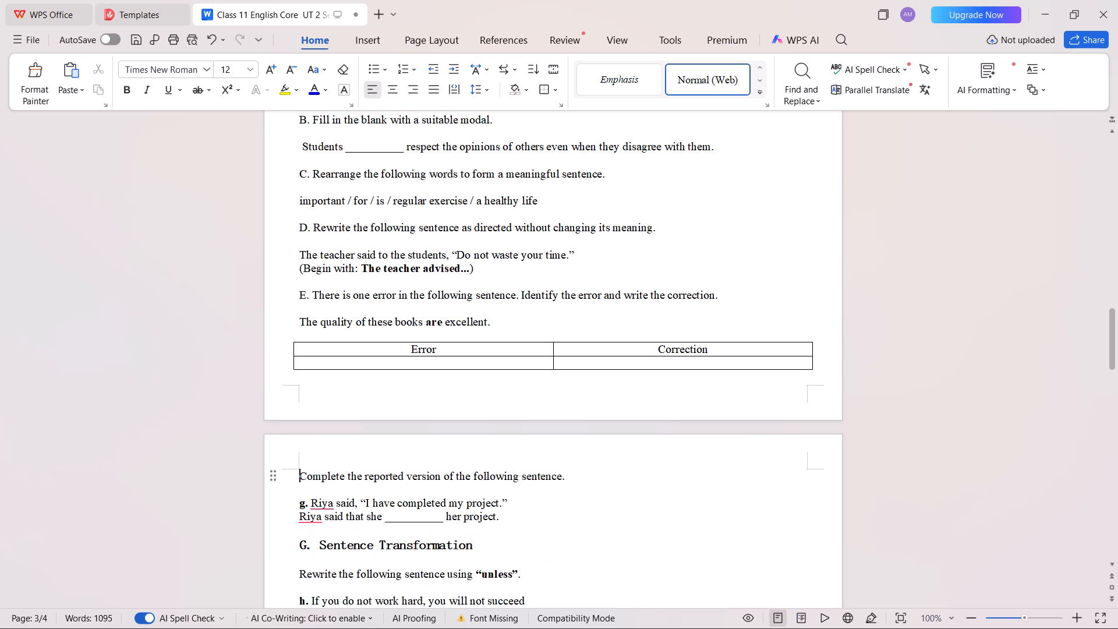
pyautogui.hotkey('shift', 'f')
pyautogui.write('.')
pyautogui.press('space')
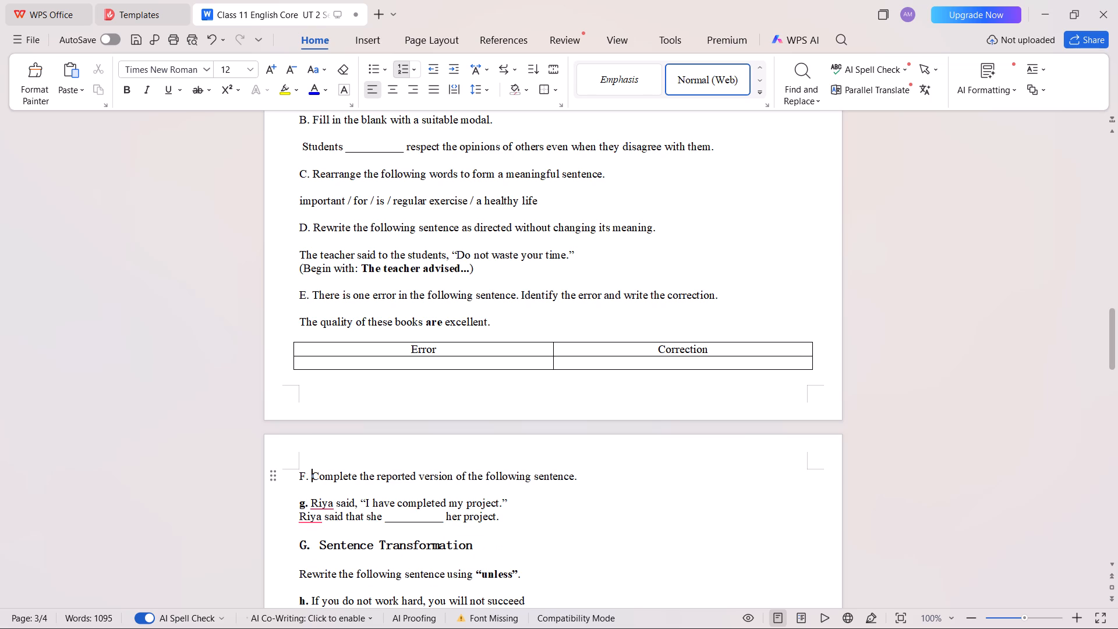
# Remove the "g." label from the sentence "Riya said, 'I have completed my project.'".
pyautogui.scroll(-3, 298, 553)
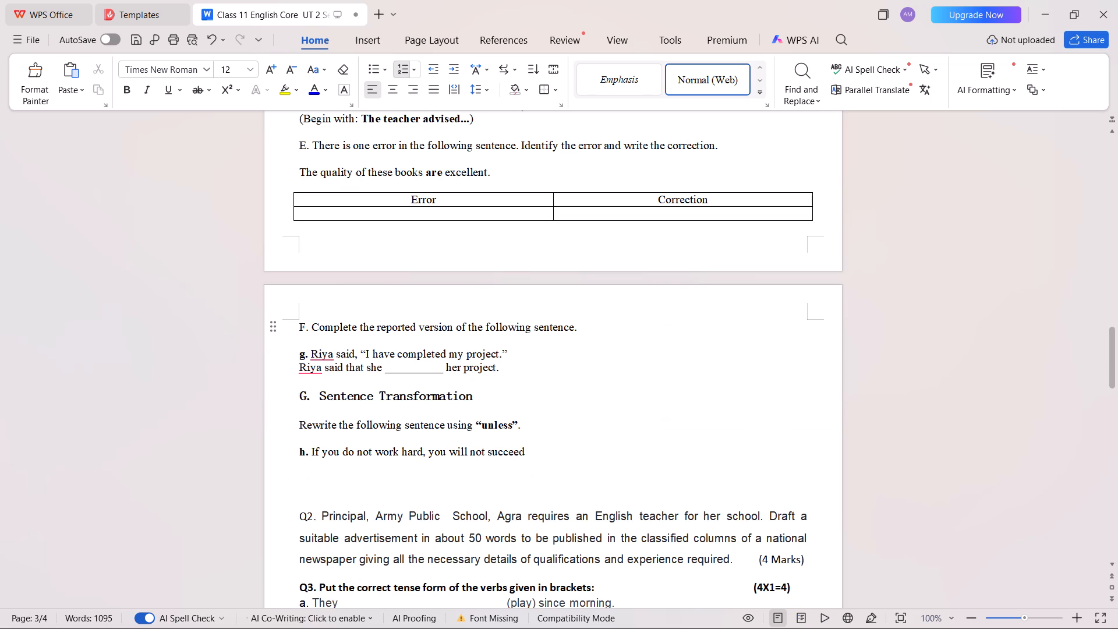
pyautogui.click(309, 358)
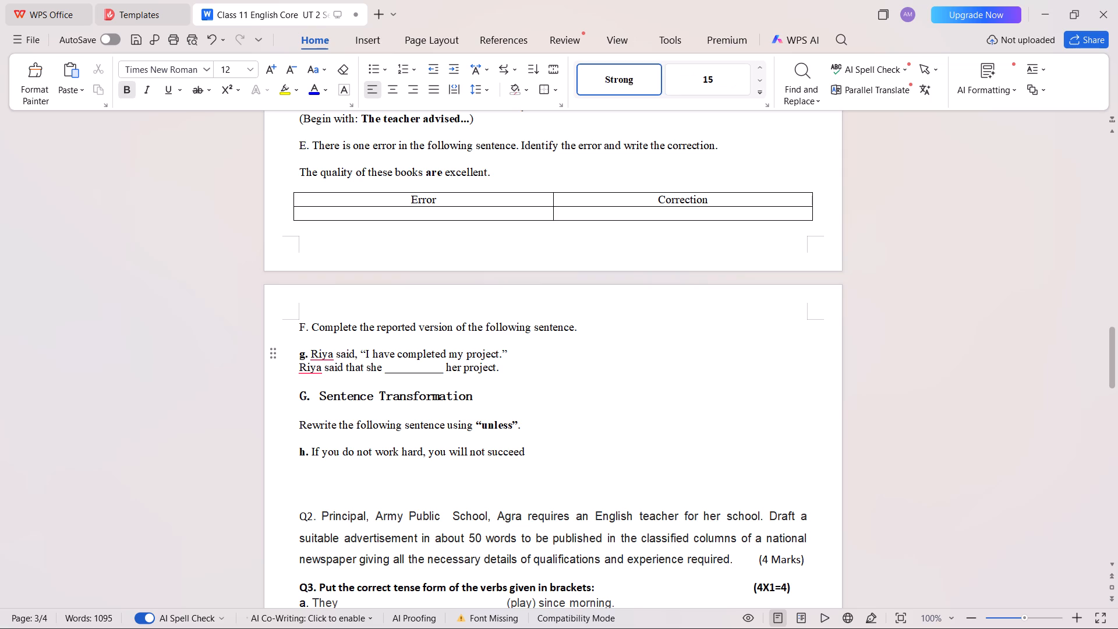
pyautogui.press('BackSpace')
pyautogui.press('BackSpace')
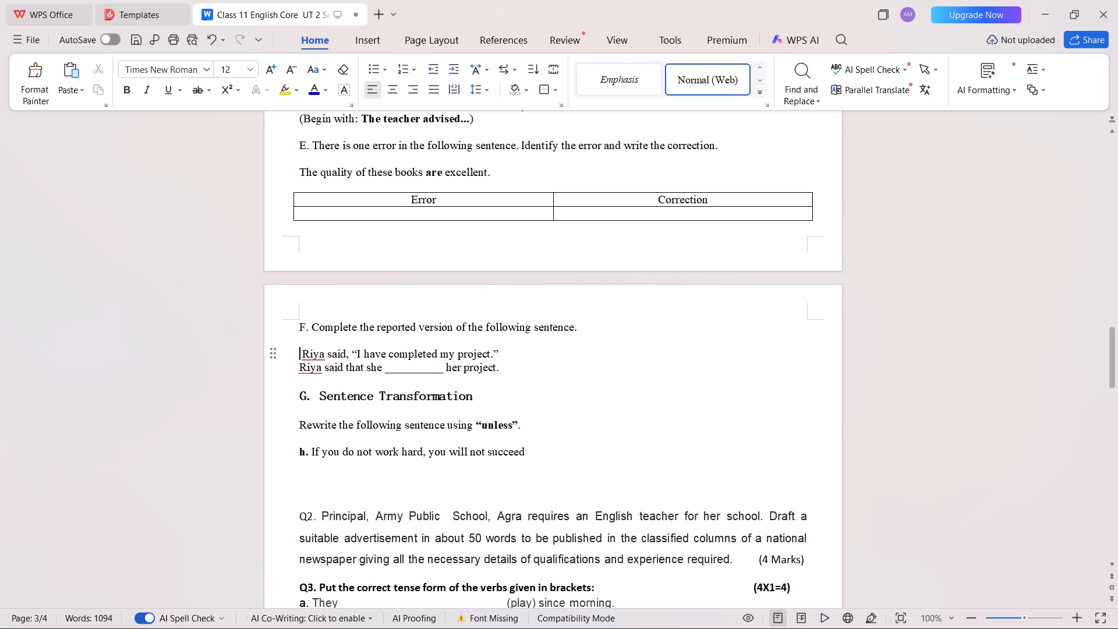
pyautogui.click(429, 371)
# Lengthen the answer blank in the sentence "Riya said that she ... her project" with additional underscores.
pyautogui.hotkey('shift', '_')
pyautogui.hotkey('shift', '_')
pyautogui.hotkey('shift', '_')
pyautogui.hotkey('shift', '_')
pyautogui.hotkey('shift', '_')
pyautogui.hotkey('shift', '_')
pyautogui.hotkey('shift', '_')
pyautogui.hotkey('shift', '_')
pyautogui.hotkey('shift', '_')
pyautogui.hotkey('shift', '_')
pyautogui.hotkey('shift', '_')
pyautogui.hotkey('shift', '_')
pyautogui.hotkey('shift', '_')
pyautogui.hotkey('shift', '_')
pyautogui.hotkey('shift', '_')
pyautogui.hotkey('shift', '_')
pyautogui.hotkey('shift', '_')
pyautogui.hotkey('shift', '_')
pyautogui.hotkey('shift', '_')
pyautogui.hotkey('shift', '_')
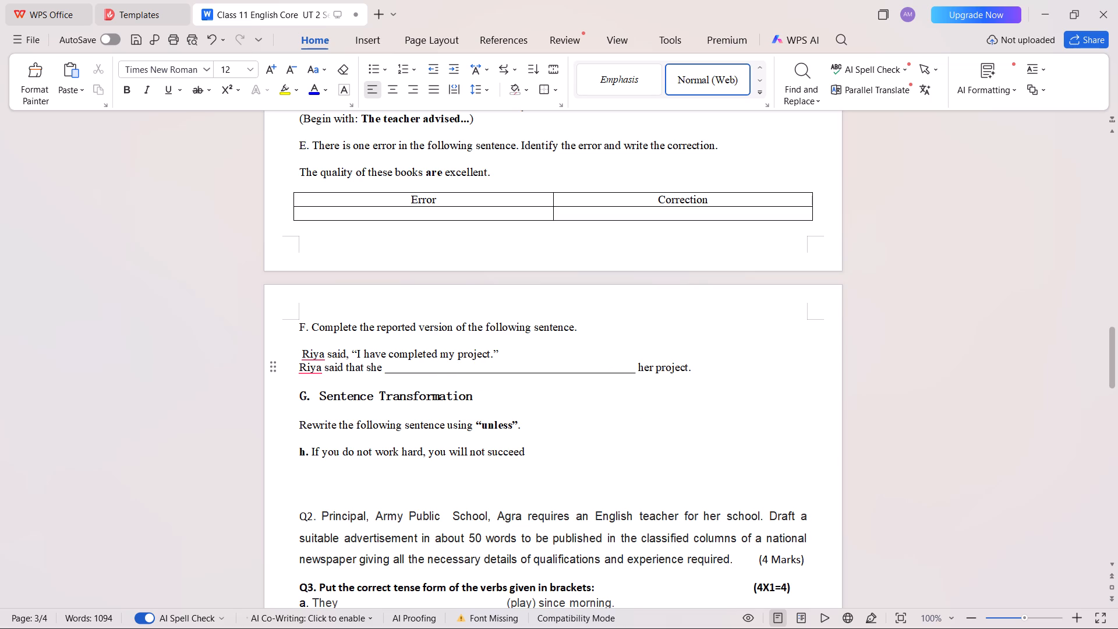
# Remove the "G. Sentence Transformation" heading and label the "Rewrite the following sentence using 'unless'" instruction "G.".
pyautogui.moveTo(474, 397); pyautogui.dragTo(255, 402)
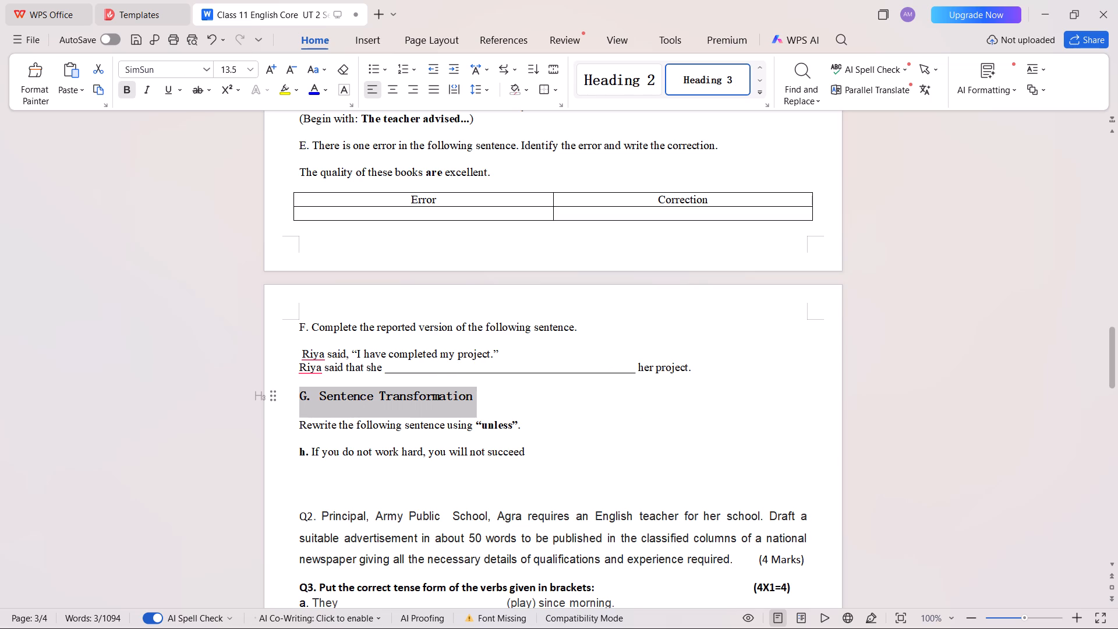
pyautogui.moveTo(255, 402); pyautogui.dragTo(254, 402)
pyautogui.press('.')
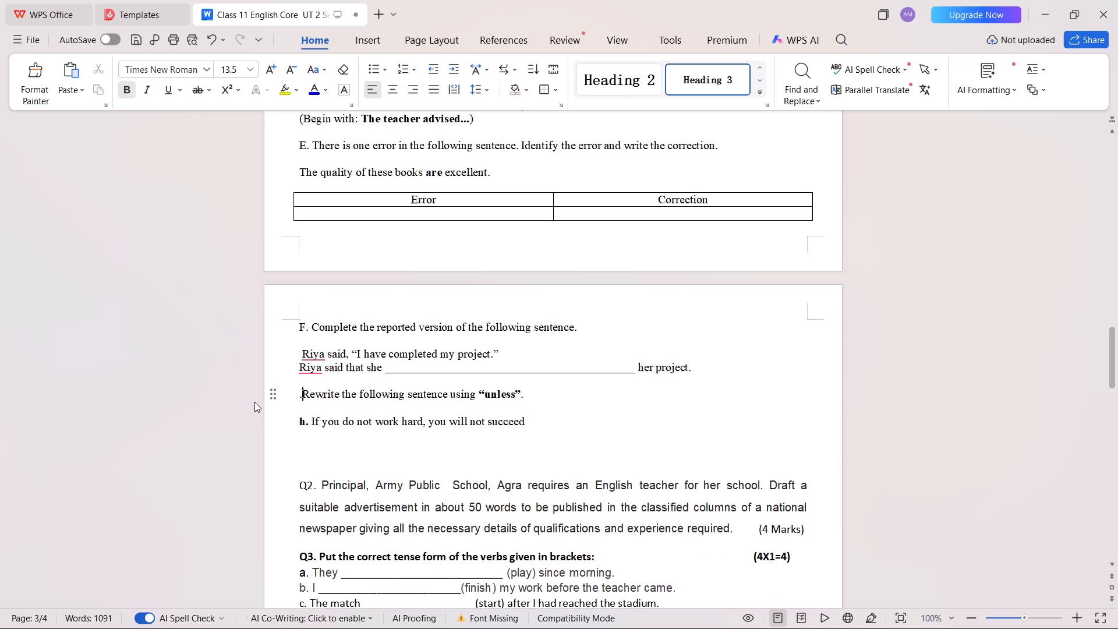
pyautogui.press('BackSpace')
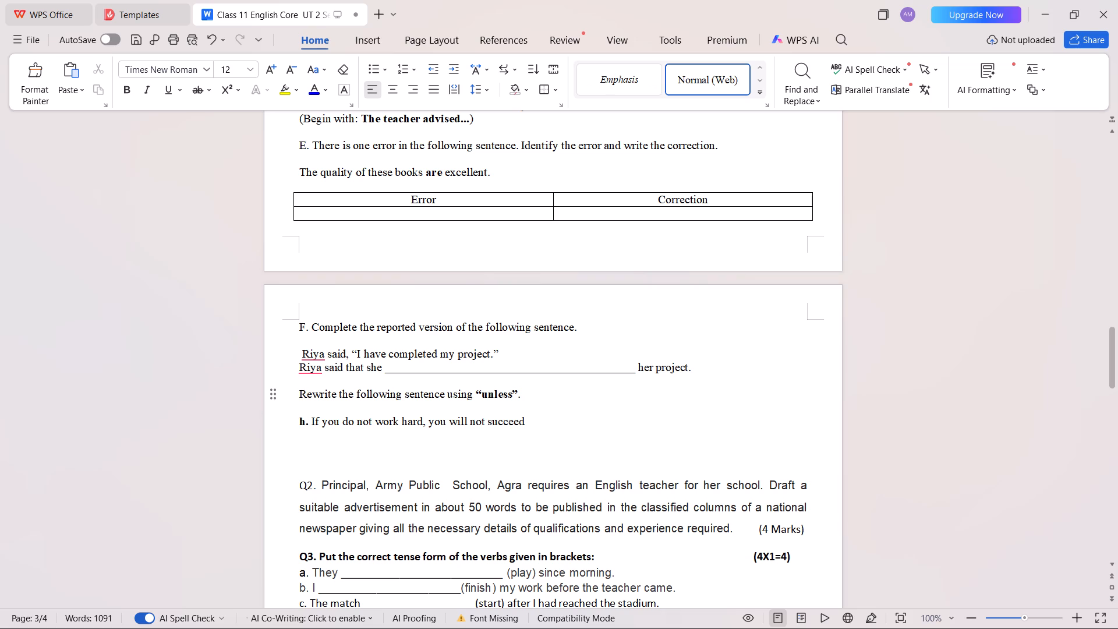
pyautogui.hotkey('shift', 'g')
pyautogui.write('.')
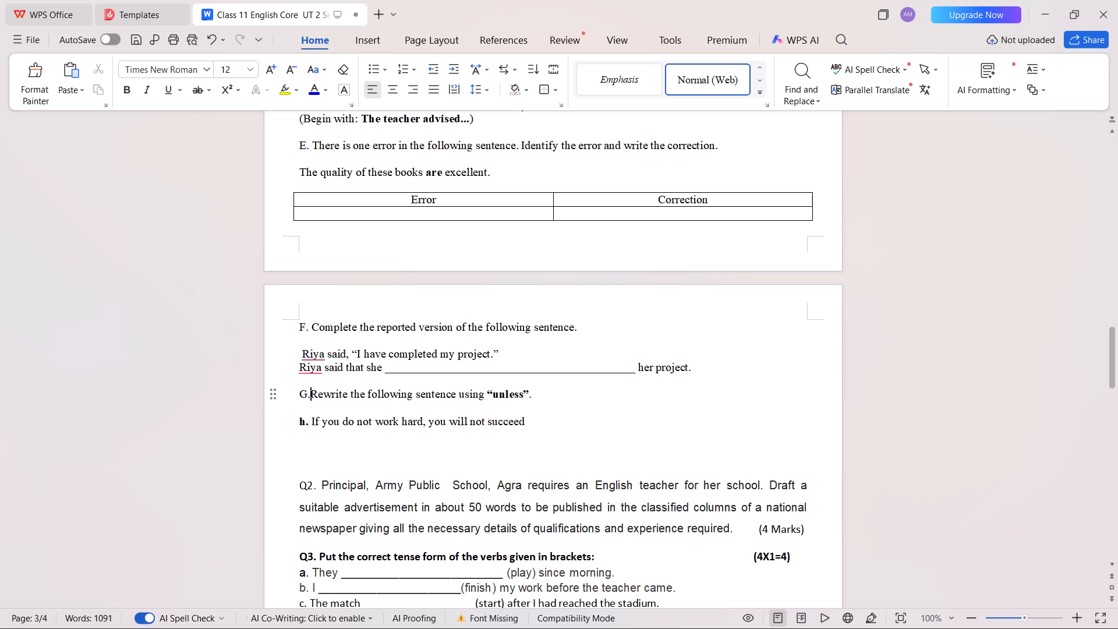
pyautogui.press('space')
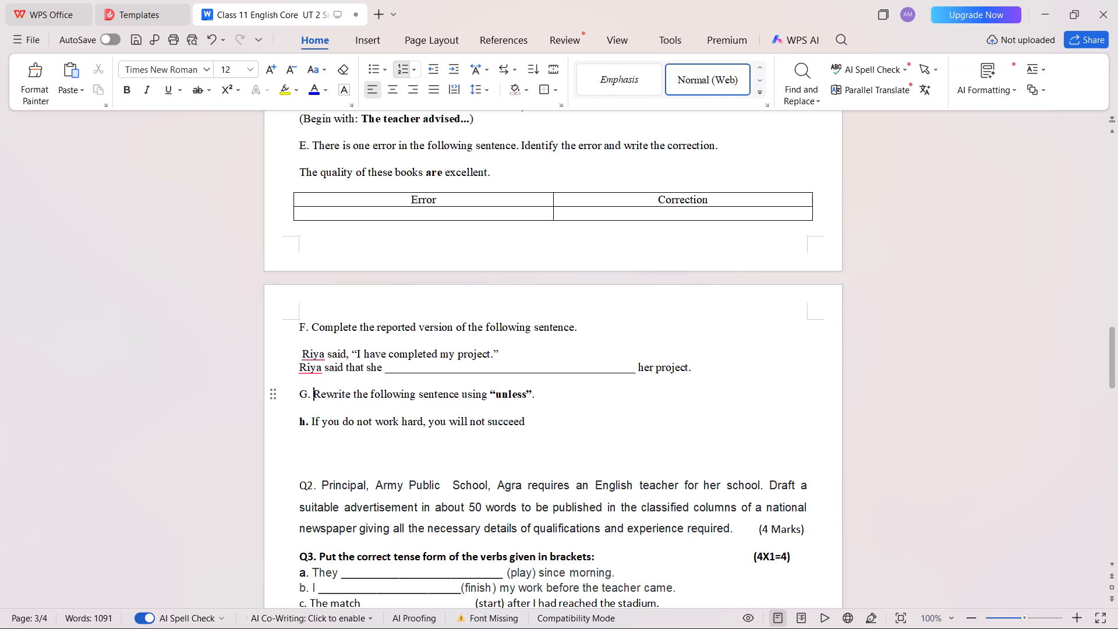
# Remove the "h." label from the sentence "If you do not work hard, you will not succeed".
pyautogui.click(309, 419)
pyautogui.press('BackSpace')
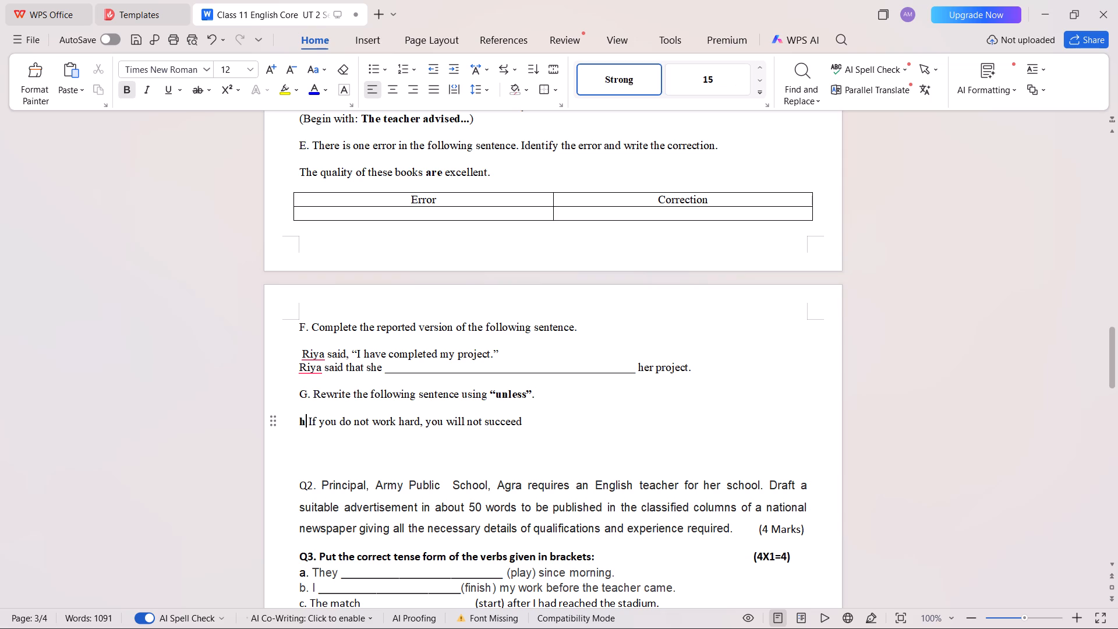
pyautogui.press('BackSpace')
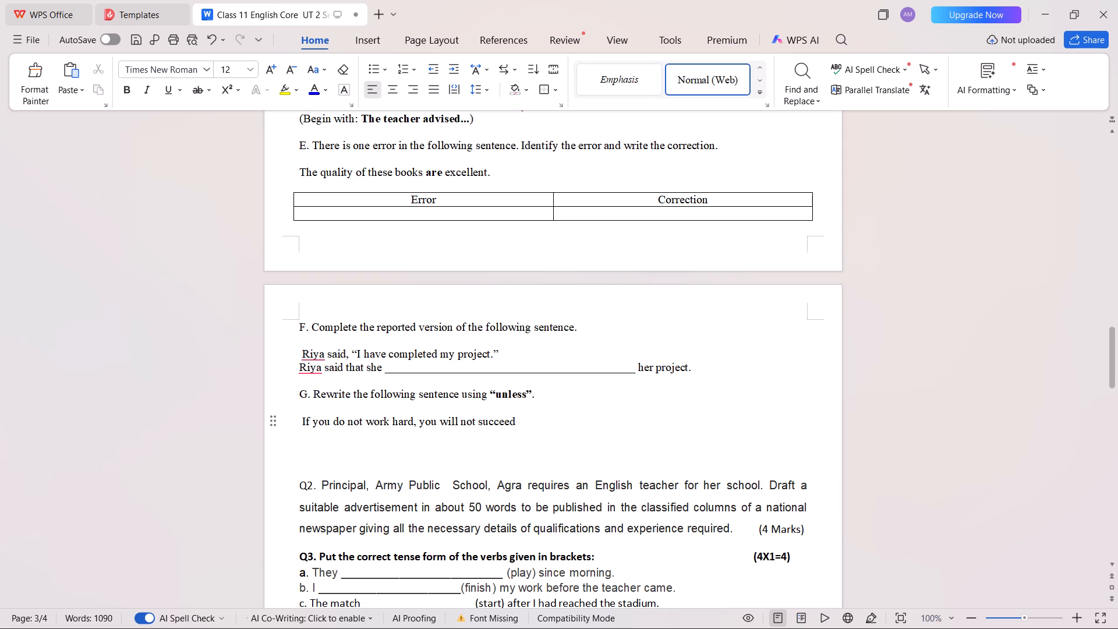
# Delete the blank space above the Q2 advertisement question, keeping the question as its own paragraph.
pyautogui.click(295, 487)
pyautogui.press('BackSpace')
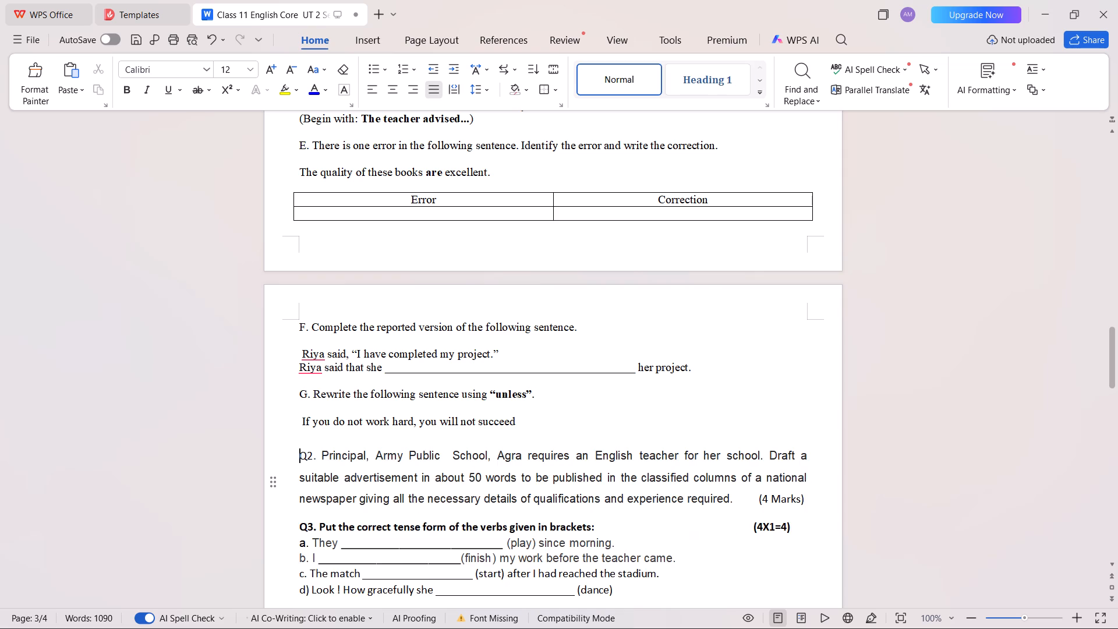
pyautogui.press('BackSpace')
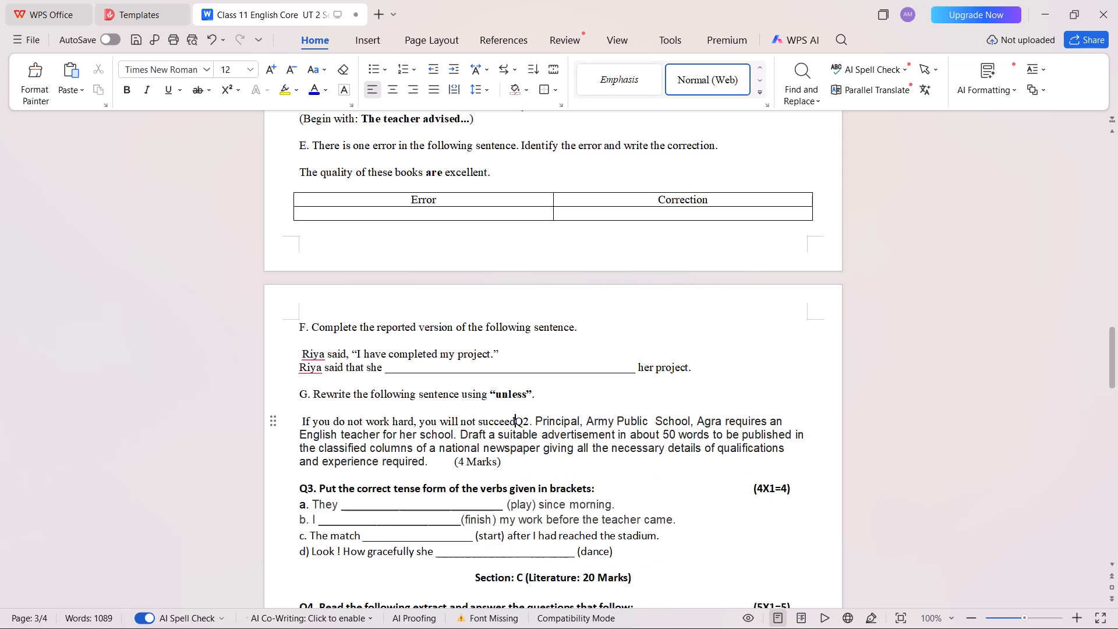
pyautogui.hotkey('ctrl', 'z')
pyautogui.press('BackSpace')
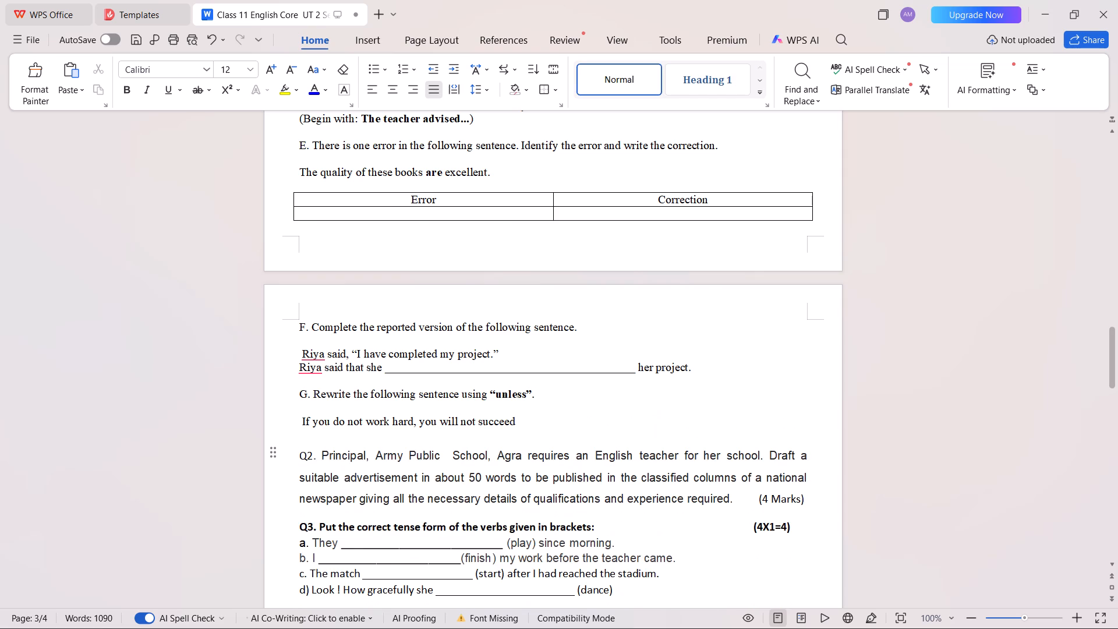
# Review the question paper from the reading comprehension questions through Section B to the final literature questions.
pyautogui.scroll(15, 295, 487)
pyautogui.scroll(6, 295, 487)
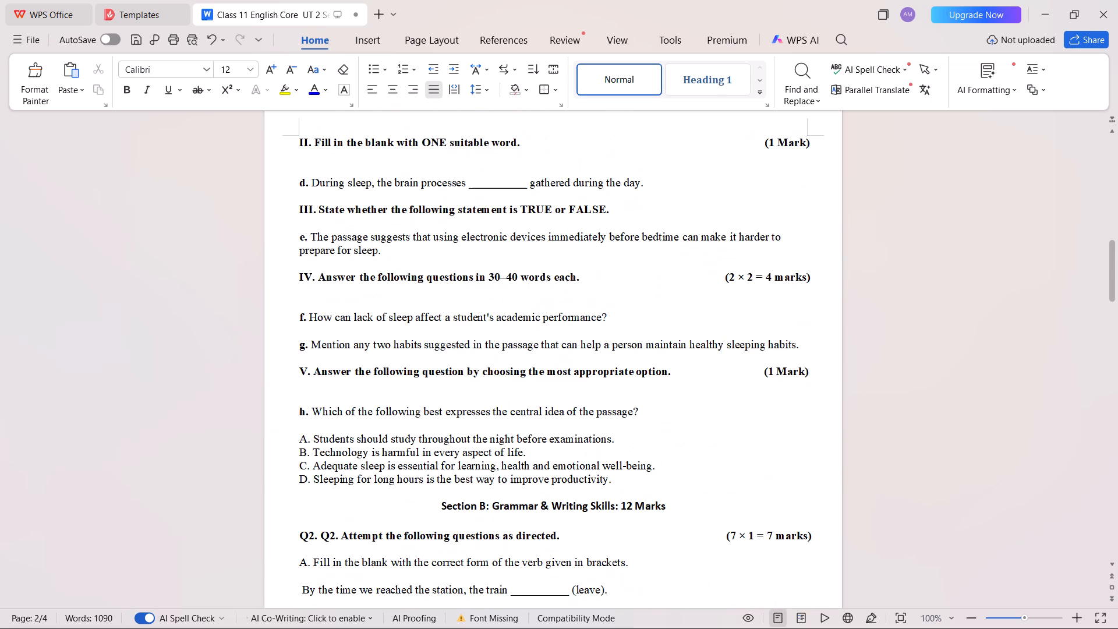
pyautogui.scroll(7, 295, 487)
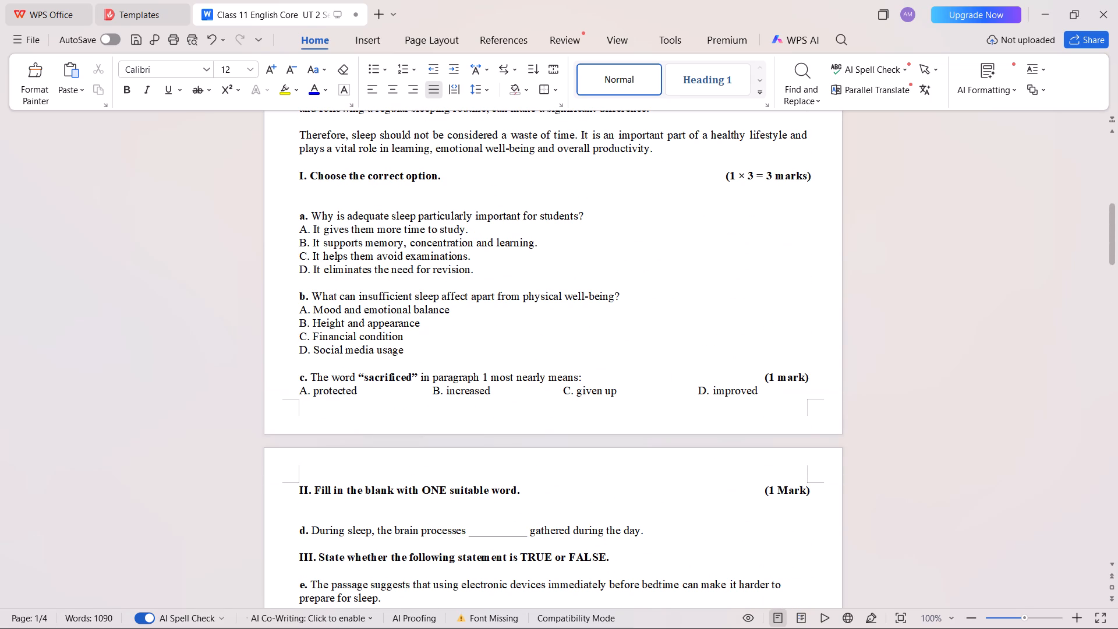
pyautogui.scroll(-13, 295, 531)
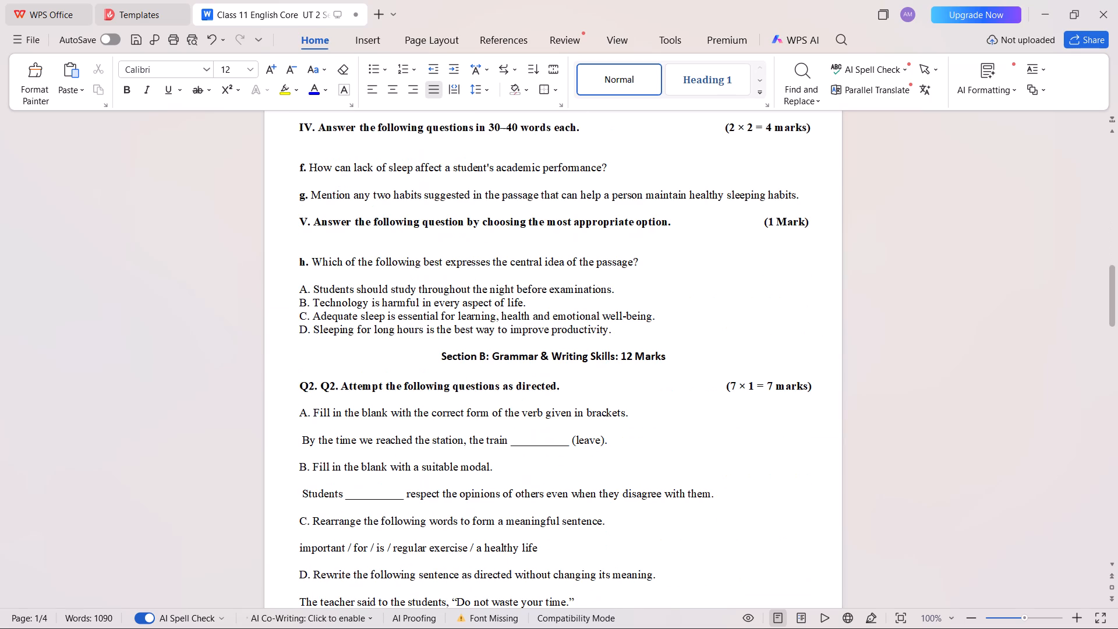
pyautogui.scroll(6, 297, 529)
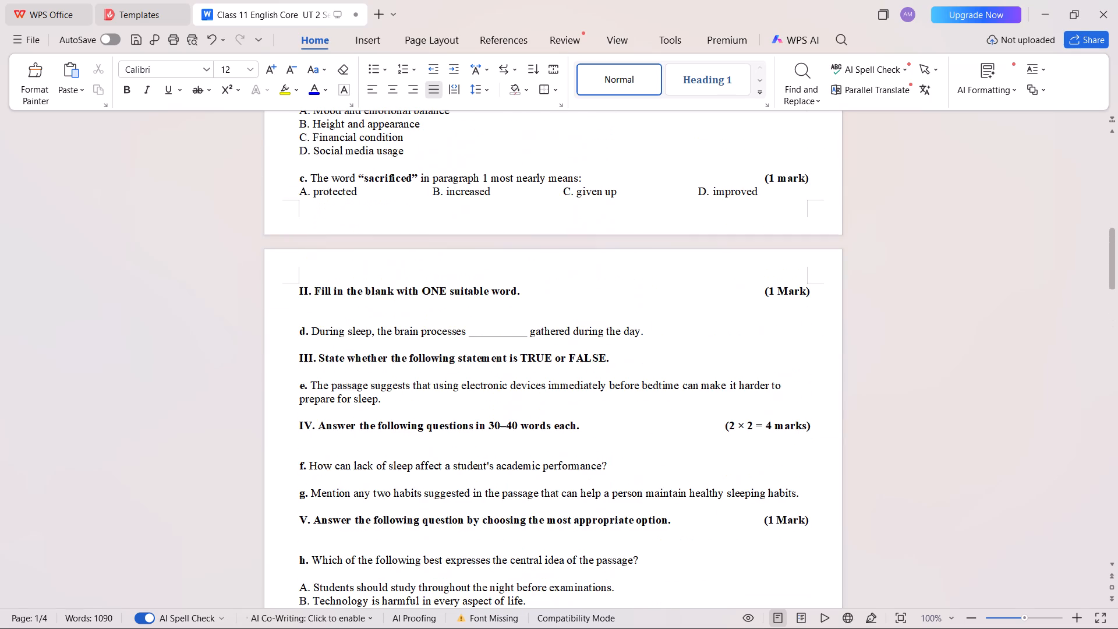
pyautogui.scroll(-7, 297, 529)
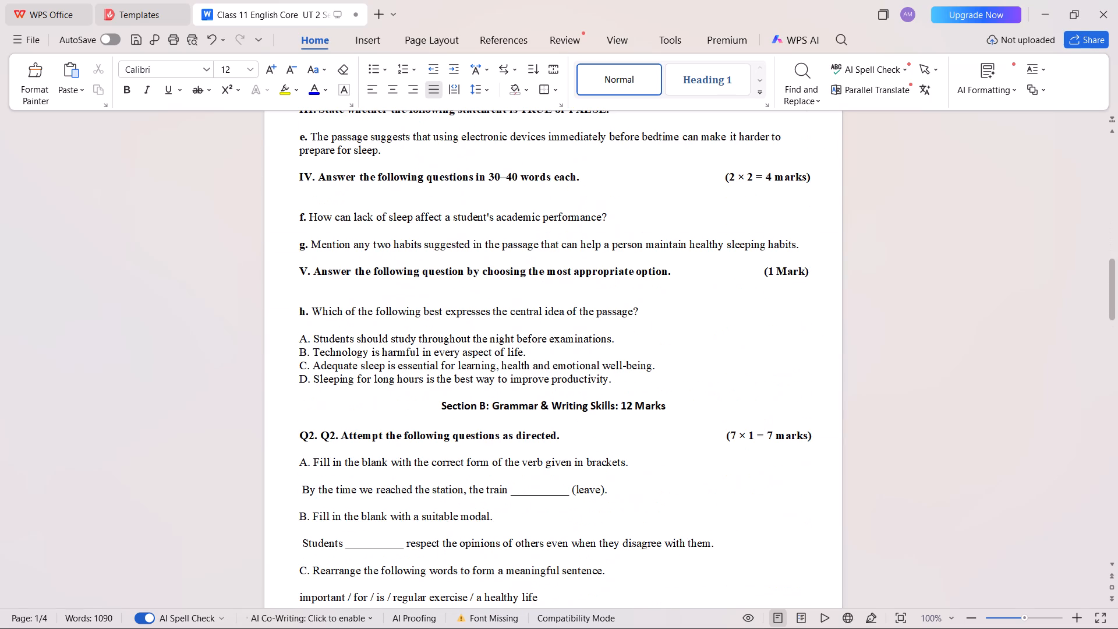
pyautogui.scroll(-13, 297, 529)
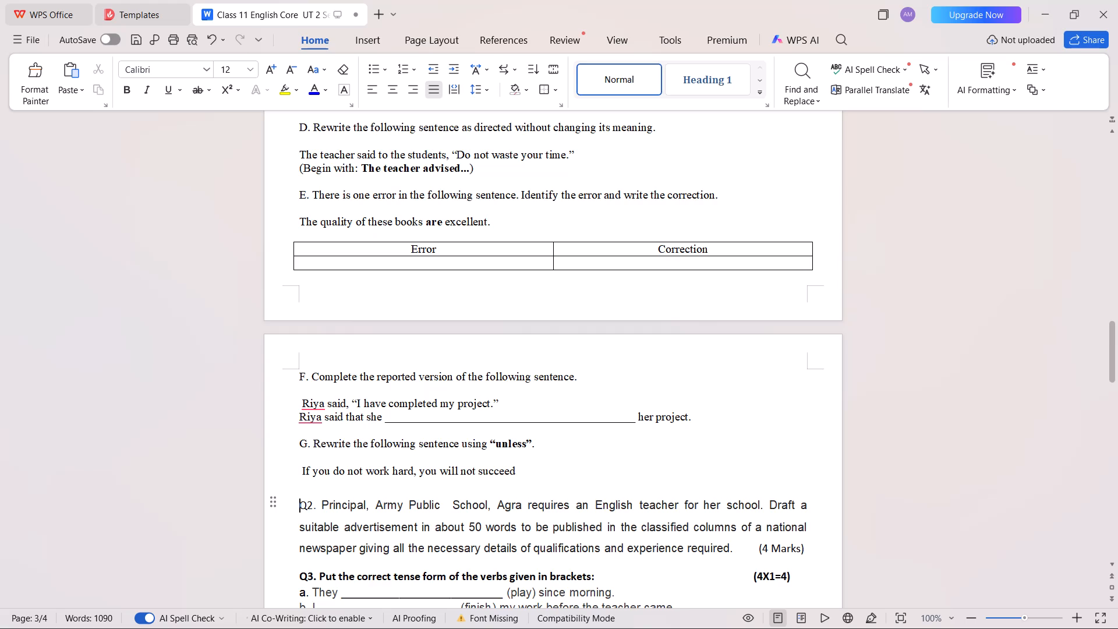
pyautogui.scroll(-19, 297, 529)
pyautogui.scroll(-11, 297, 529)
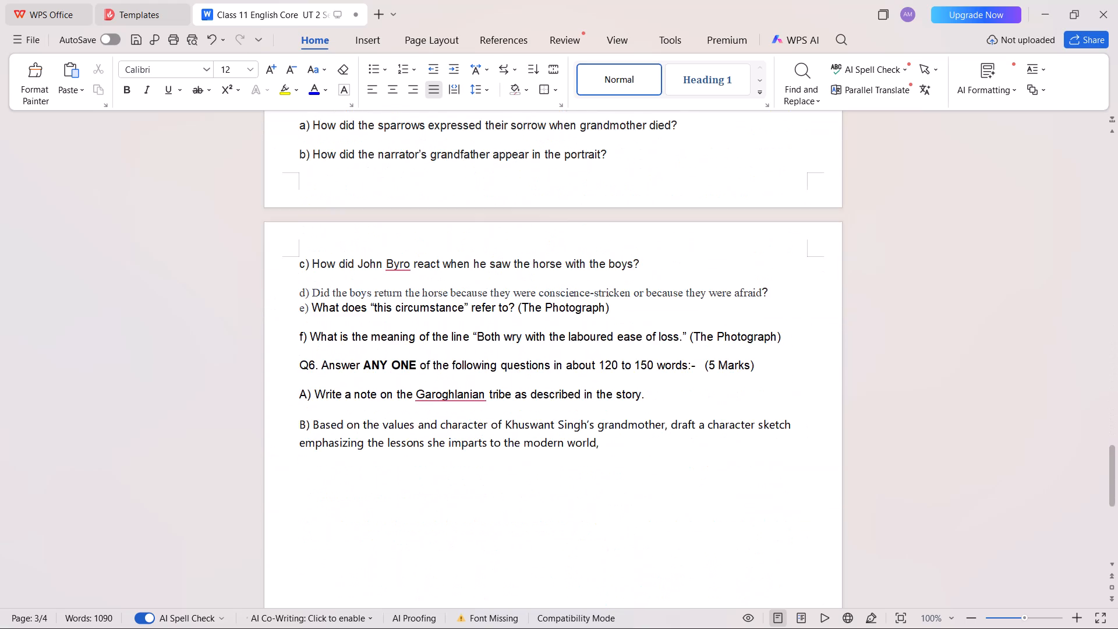
pyautogui.scroll(19, 297, 529)
pyautogui.scroll(10, 300, 512)
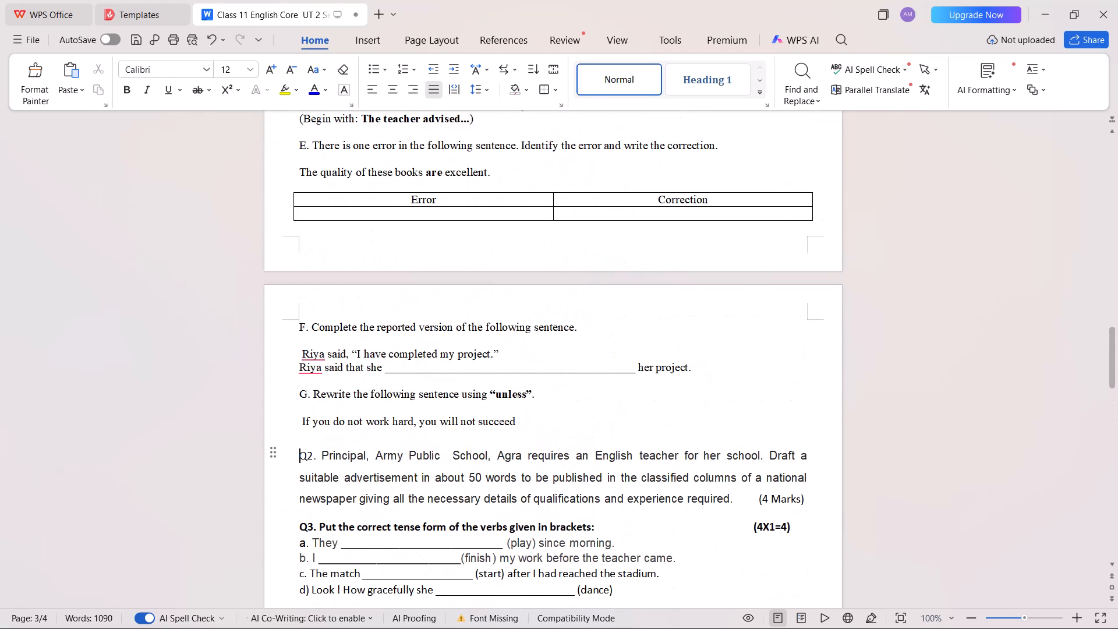
# Save the question paper.
pyautogui.hotkey('ctrl', 's')
pyautogui.scroll(16, 300, 512)
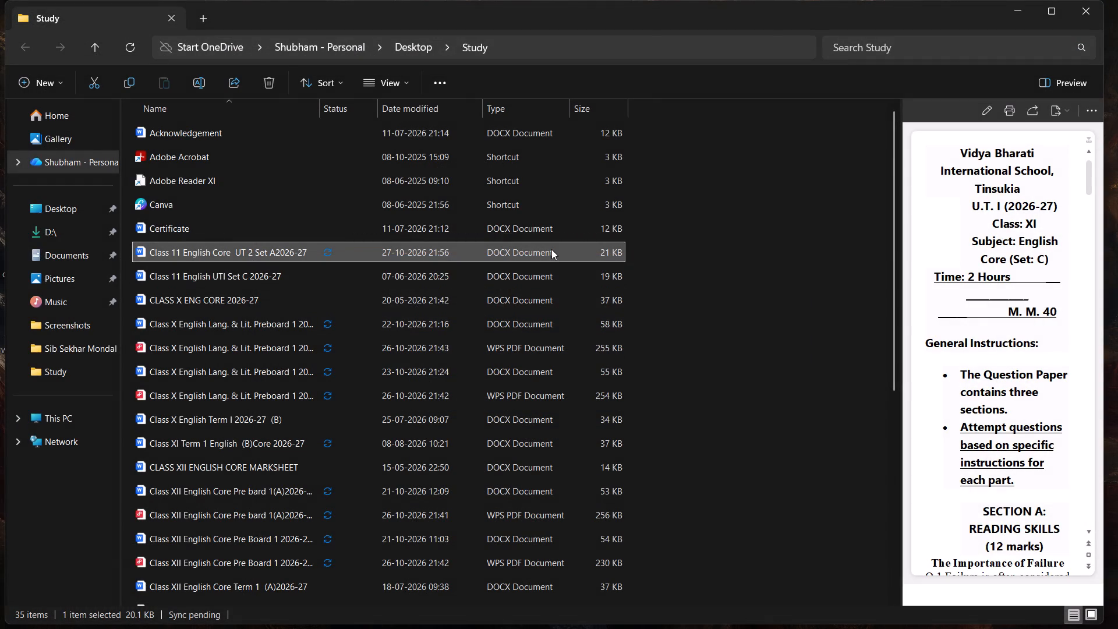
pyautogui.rightClick(551, 249)
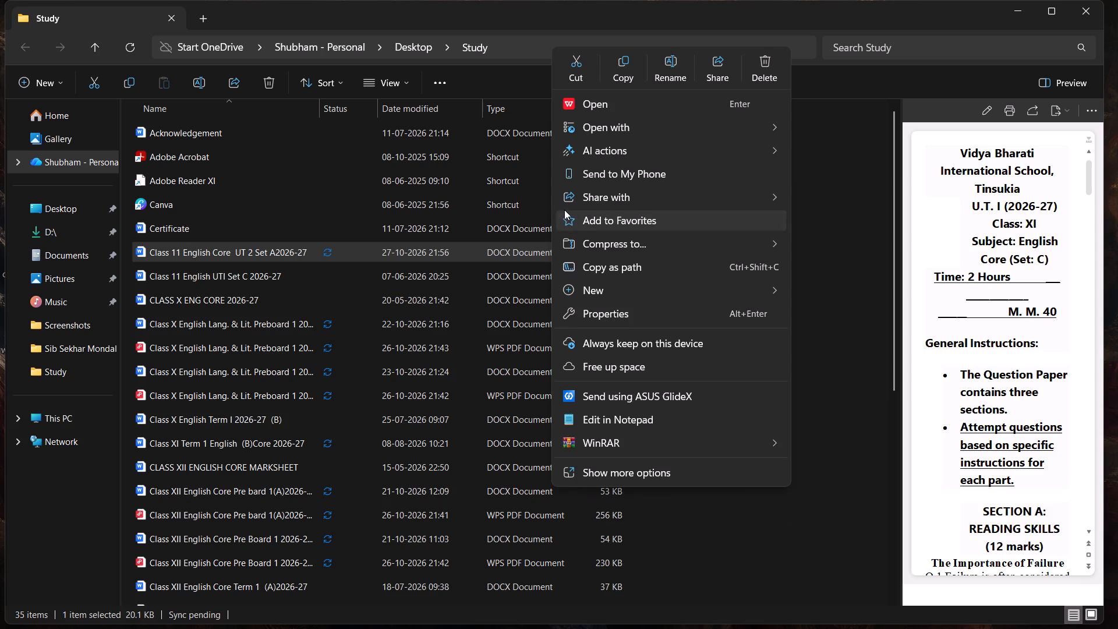
pyautogui.click(621, 62)
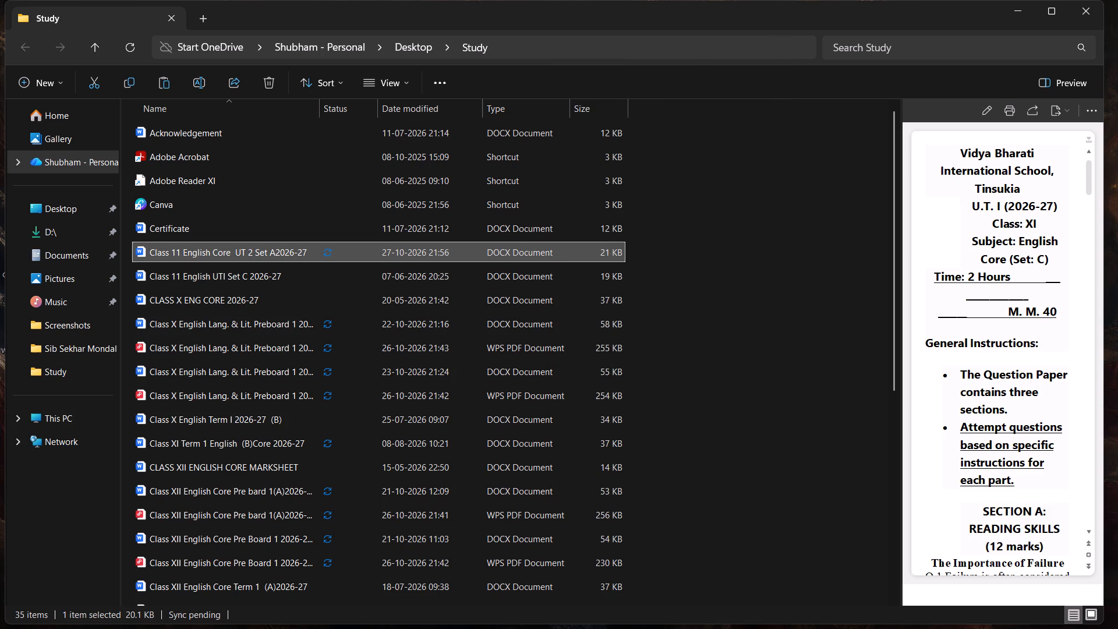
pyautogui.click(1095, 9)
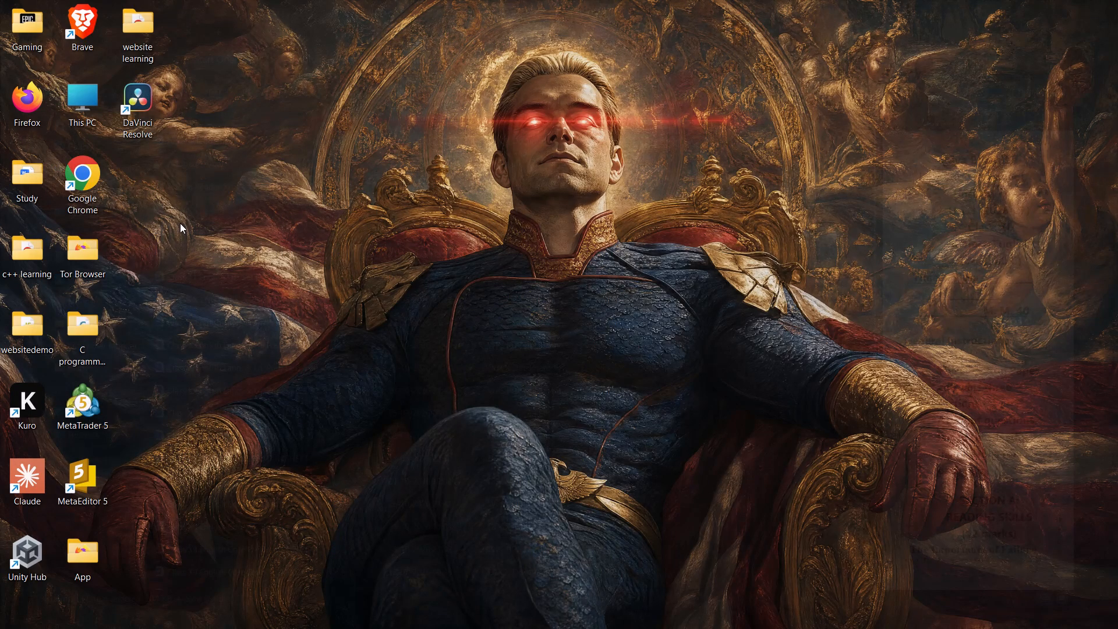
pyautogui.rightClick(180, 222)
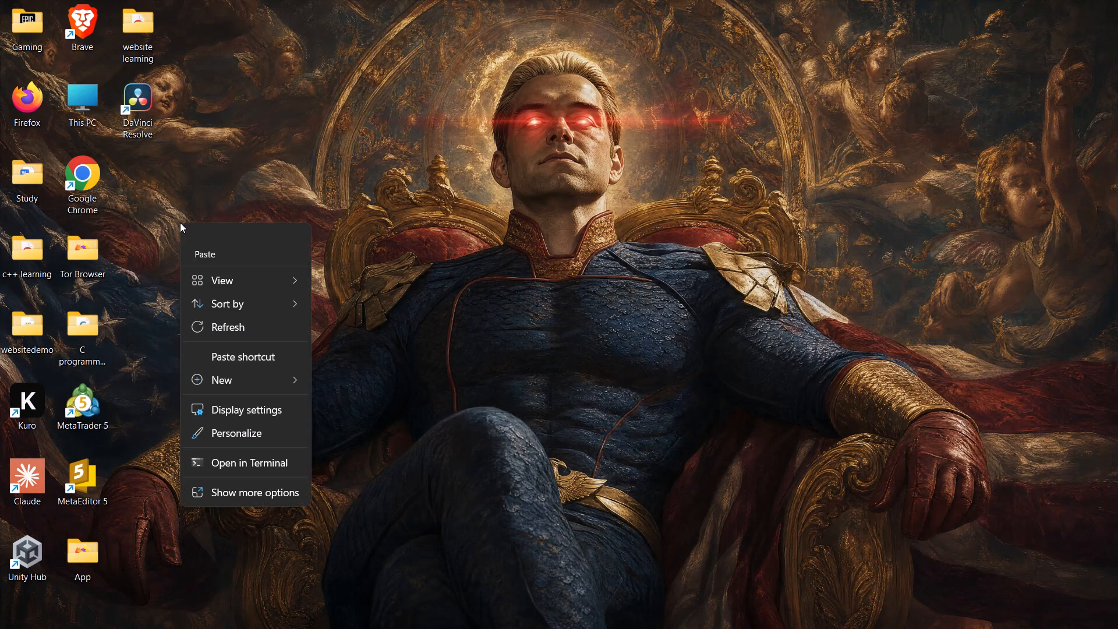
pyautogui.click(201, 250)
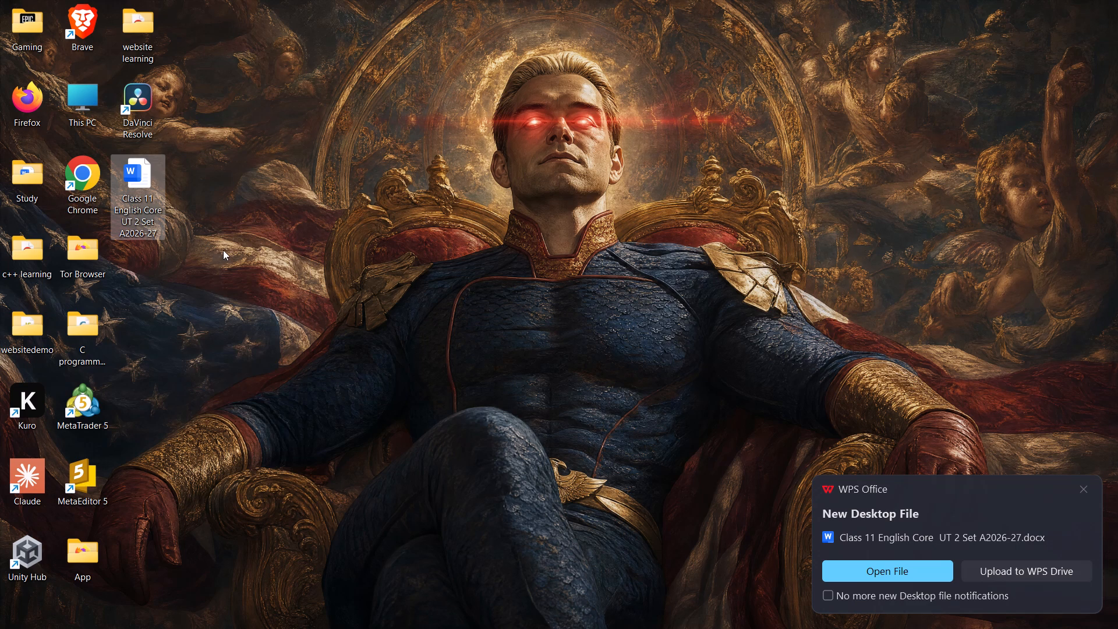
pyautogui.click(227, 249)
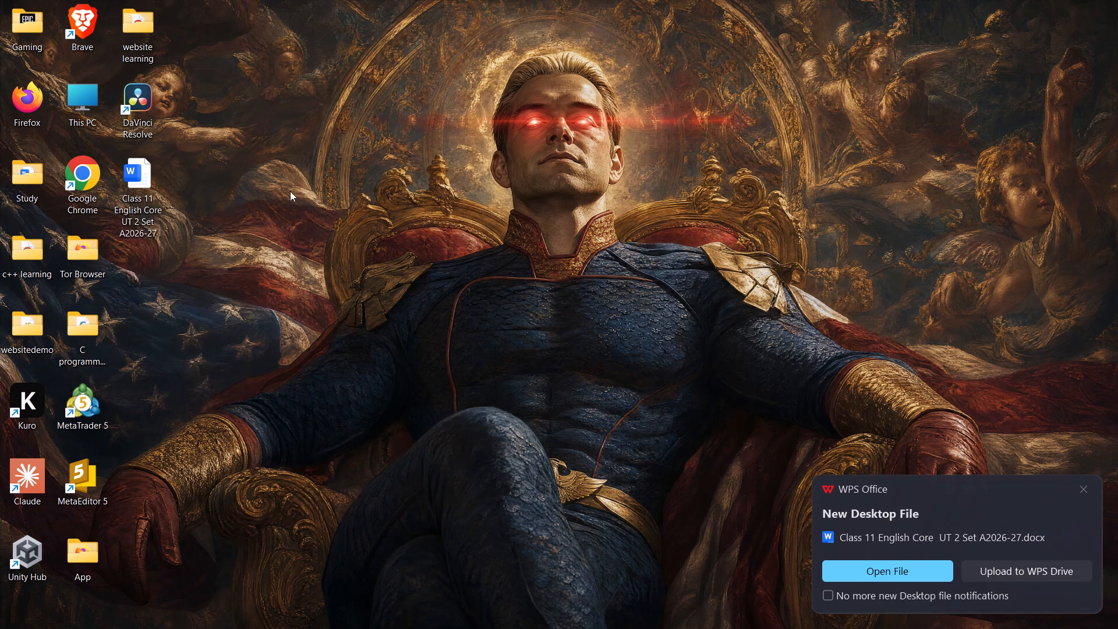
# Refresh the desktop.
pyautogui.rightClick(526, 83)
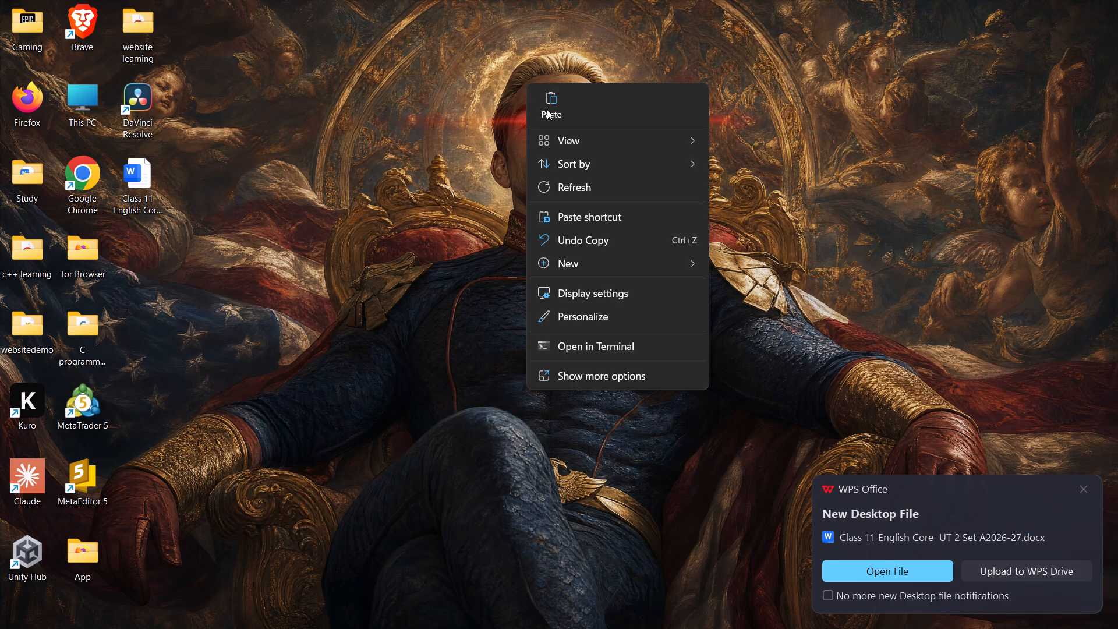
pyautogui.click(592, 190)
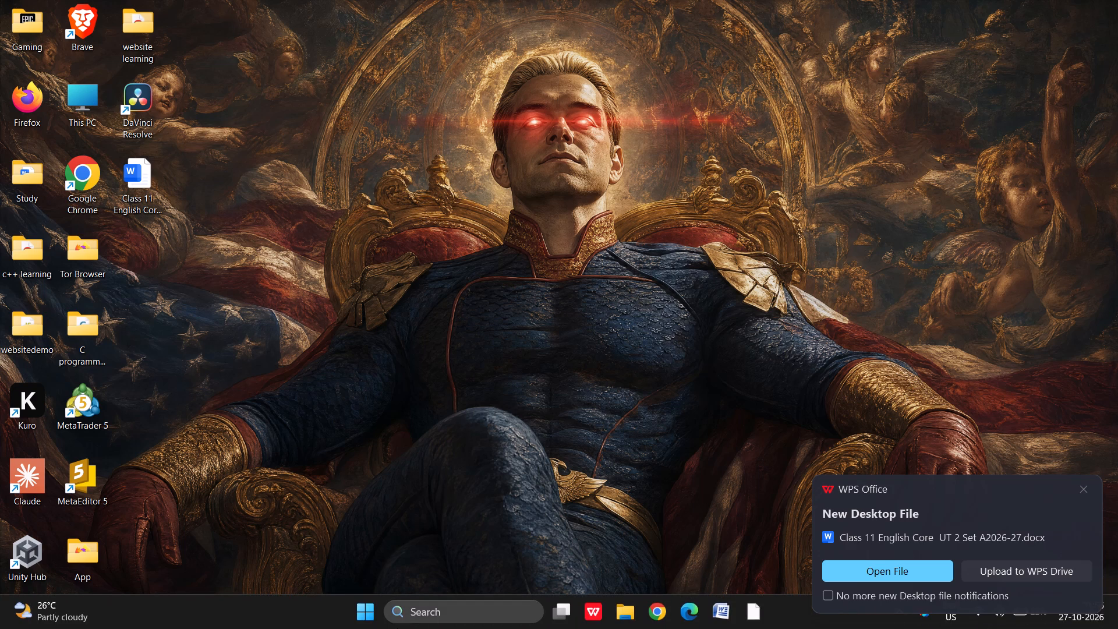
# Open the computer's power options.
pyautogui.click(363, 614)
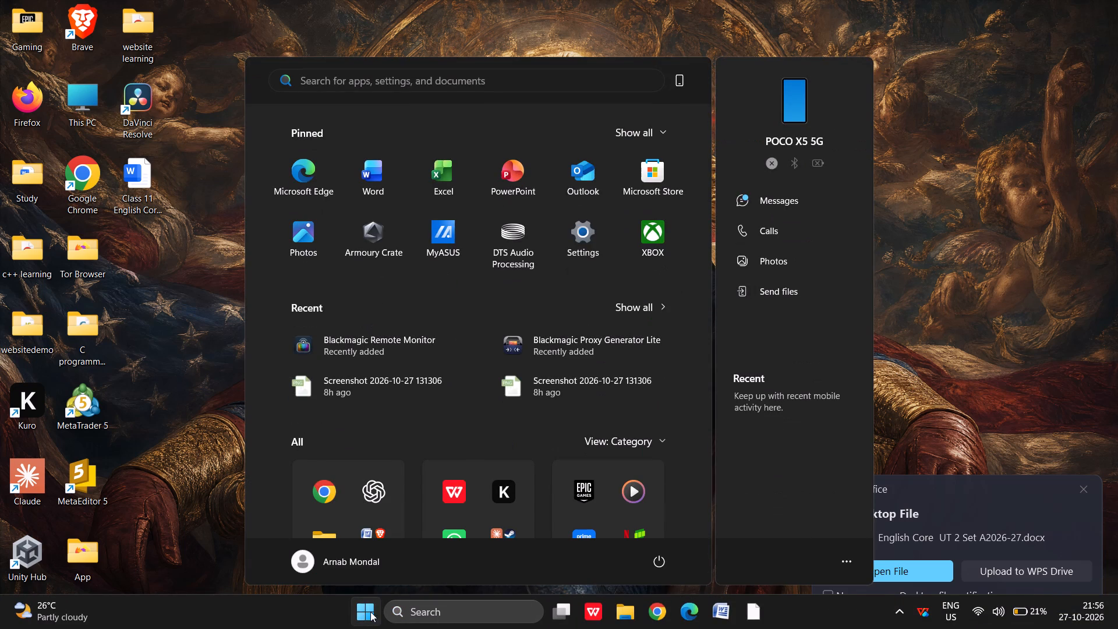
pyautogui.click(656, 559)
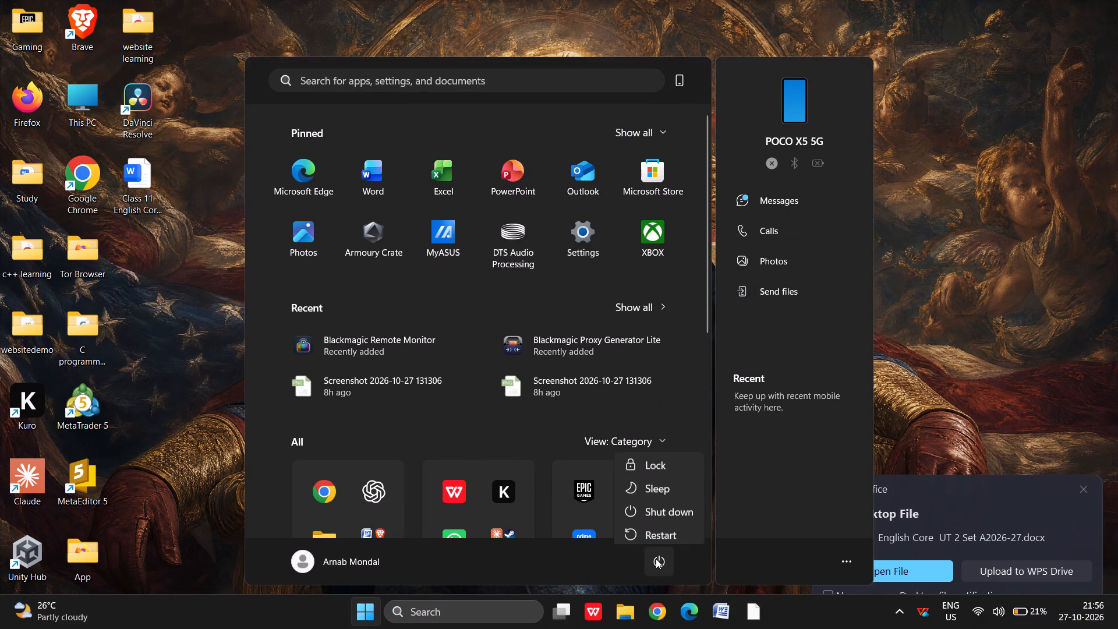